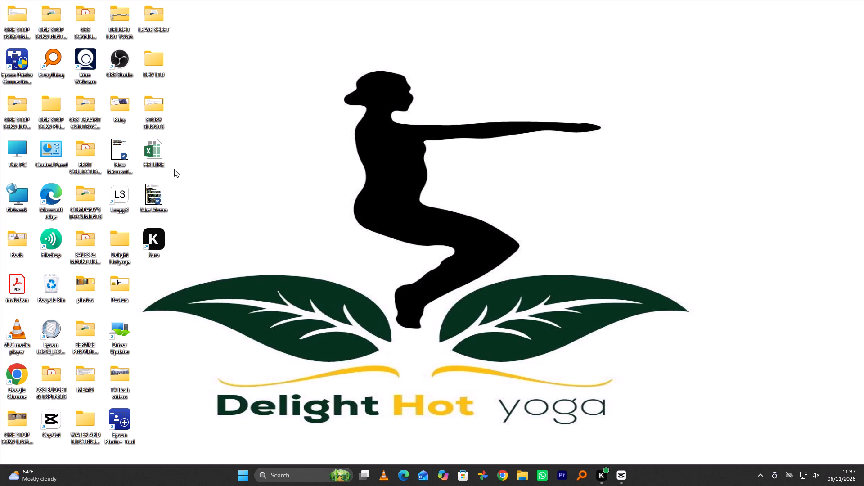
# Open the May 2025 workbook from DHY LTD > 2026 > FINANCIAL REPORTS > Financial 2025 > Payment vounchers and dismiss the circular-reference warning.
pyautogui.doubleClick(151, 64)
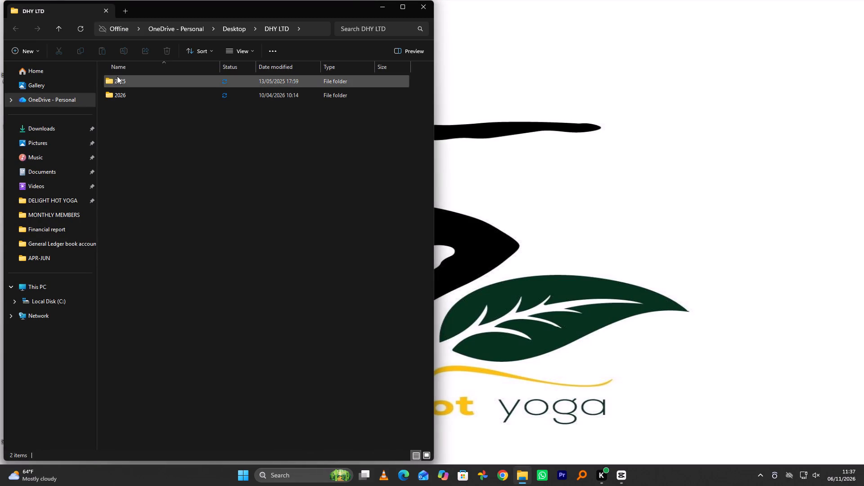
pyautogui.doubleClick(134, 95)
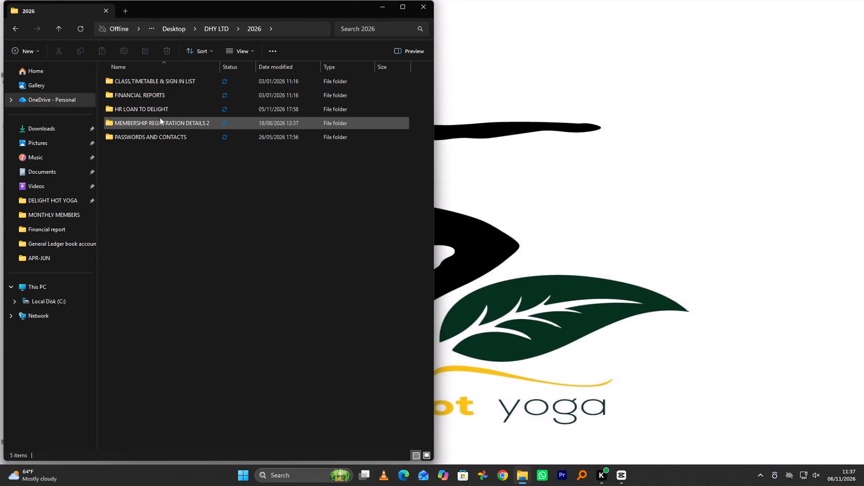
pyautogui.doubleClick(157, 94)
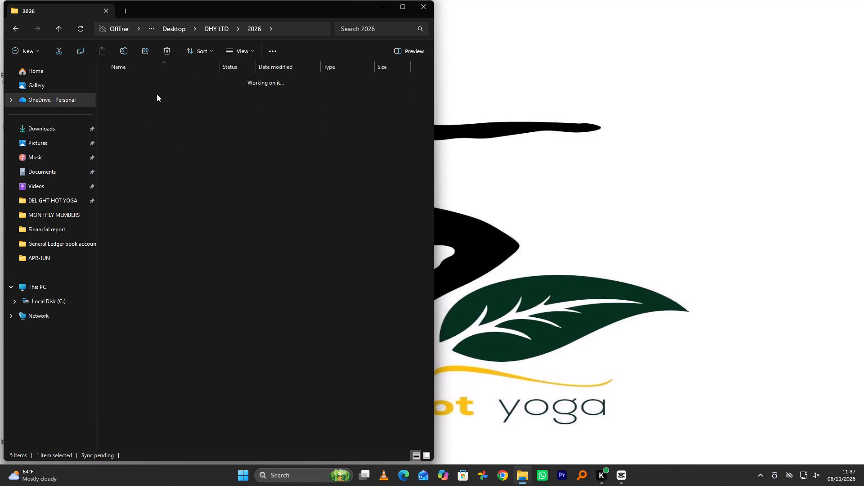
pyautogui.doubleClick(151, 107)
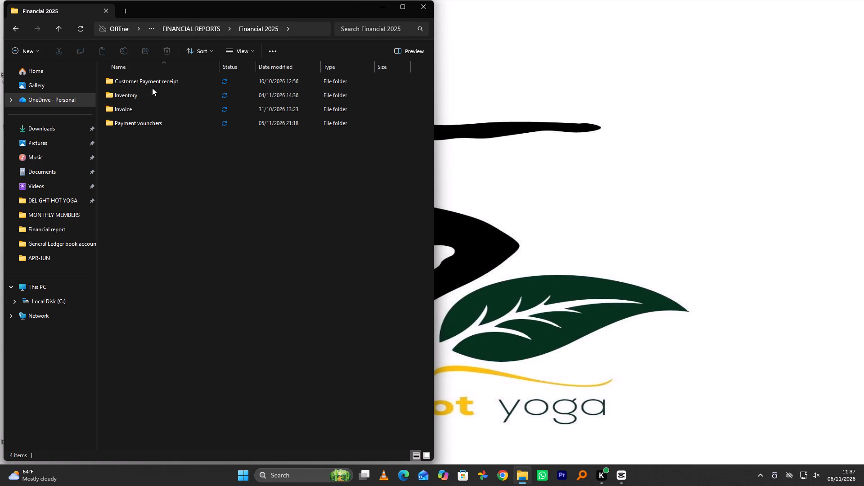
pyautogui.doubleClick(146, 123)
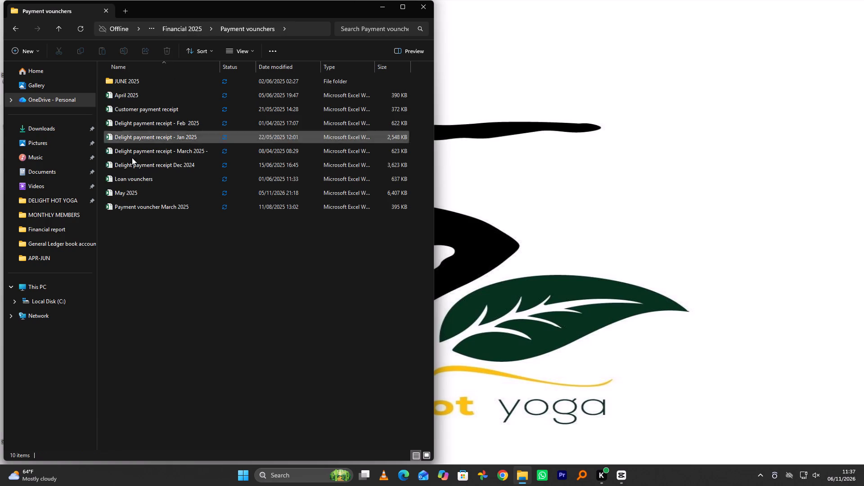
pyautogui.doubleClick(141, 191)
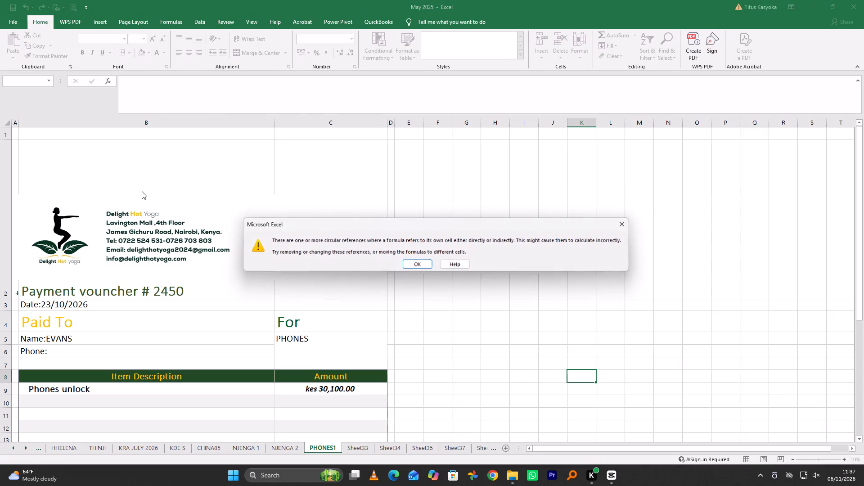
pyautogui.click(624, 222)
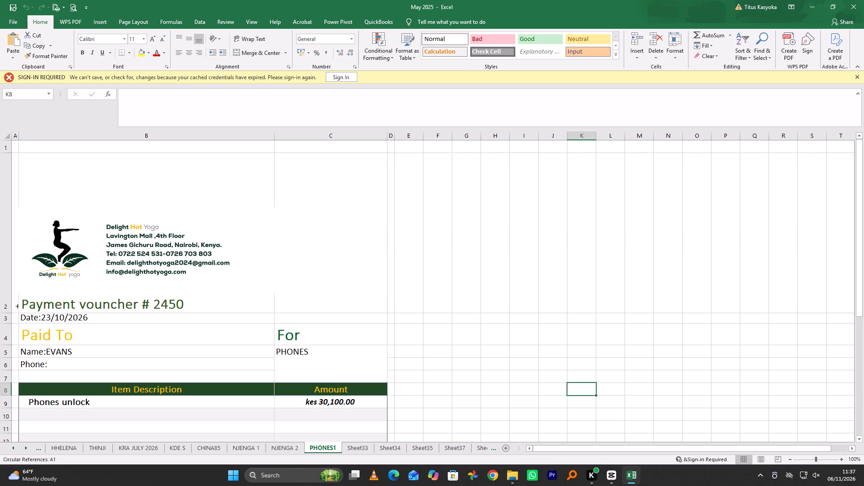
# Rename the blank sheet Sheet33 as MUSUMBA 10.
pyautogui.doubleClick(364, 454)
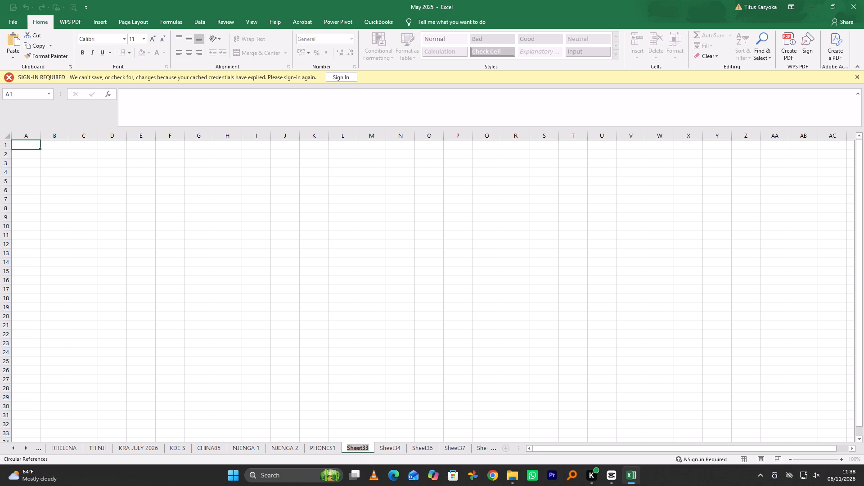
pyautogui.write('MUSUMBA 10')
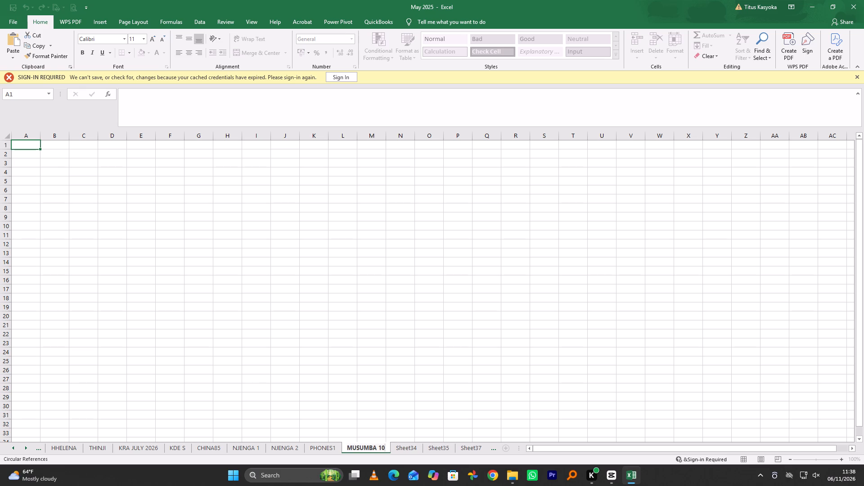
# Copy the entire PHONES1 voucher sheet and paste it into the MUSUMBA 10 sheet.
pyautogui.click(315, 450)
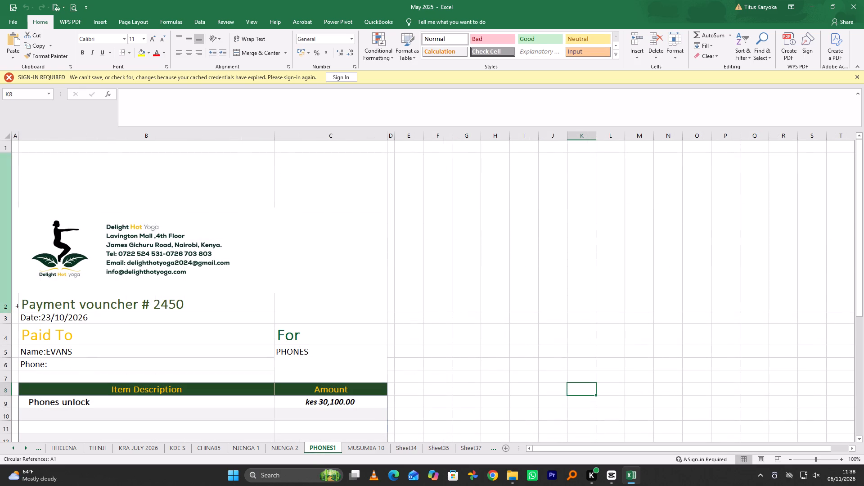
pyautogui.rightClick(4, 136)
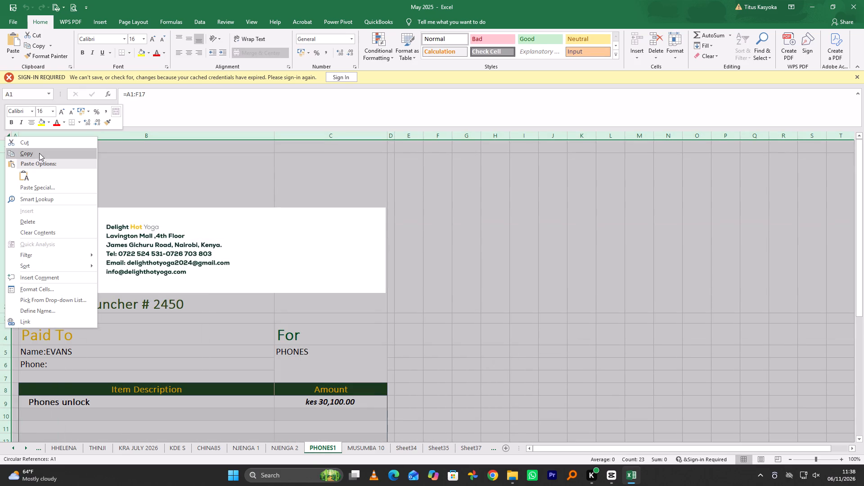
pyautogui.click(40, 152)
pyautogui.click(357, 446)
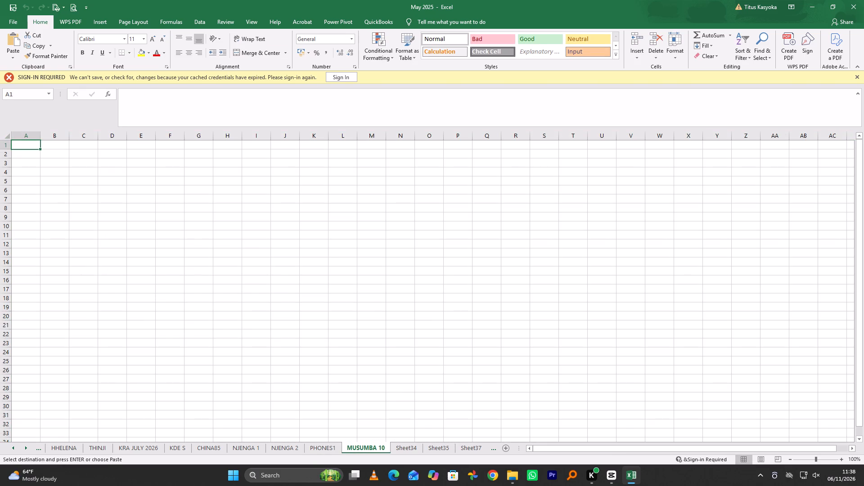
pyautogui.rightClick(3, 136)
pyautogui.click(22, 177)
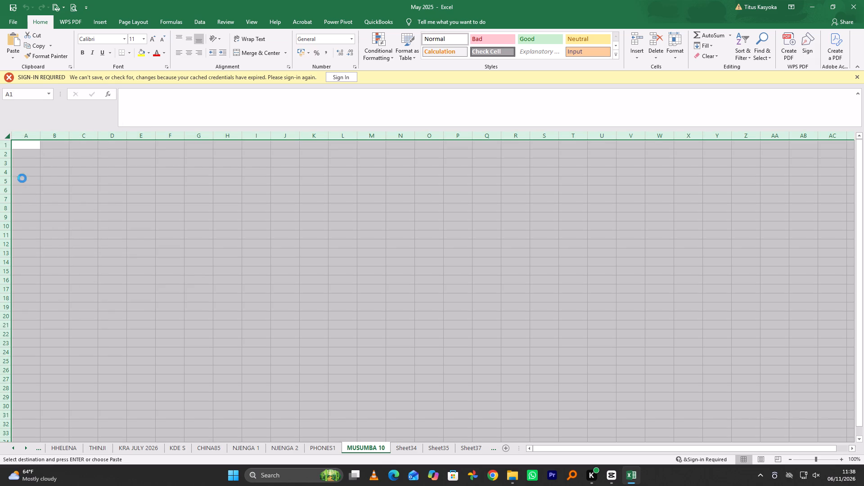
pyautogui.click(463, 412)
# Shrink the stretched Delight Hot Yoga header picture vertically and place it just above the payment voucher title.
pyautogui.click(227, 411)
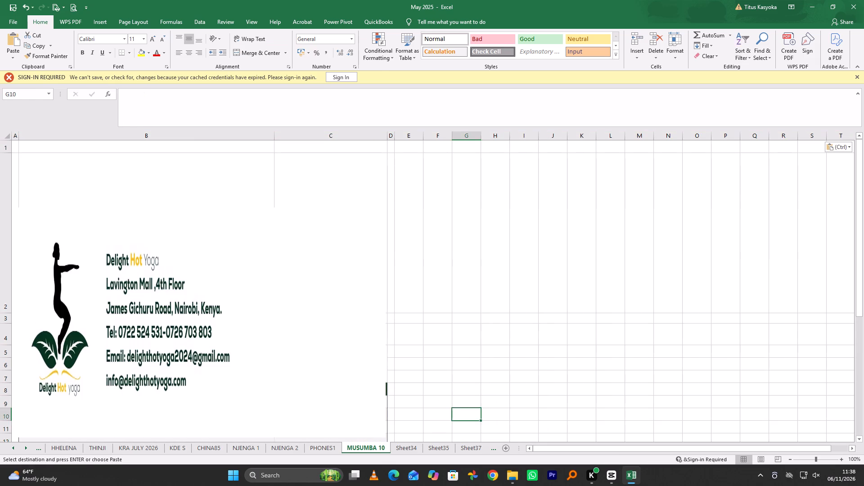
pyautogui.moveTo(199, 208); pyautogui.dragTo(190, 297)
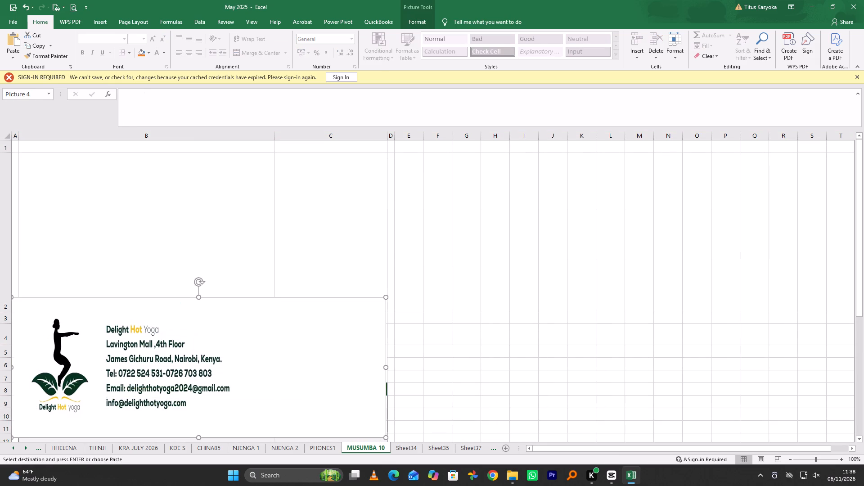
pyautogui.moveTo(204, 396); pyautogui.dragTo(206, 333)
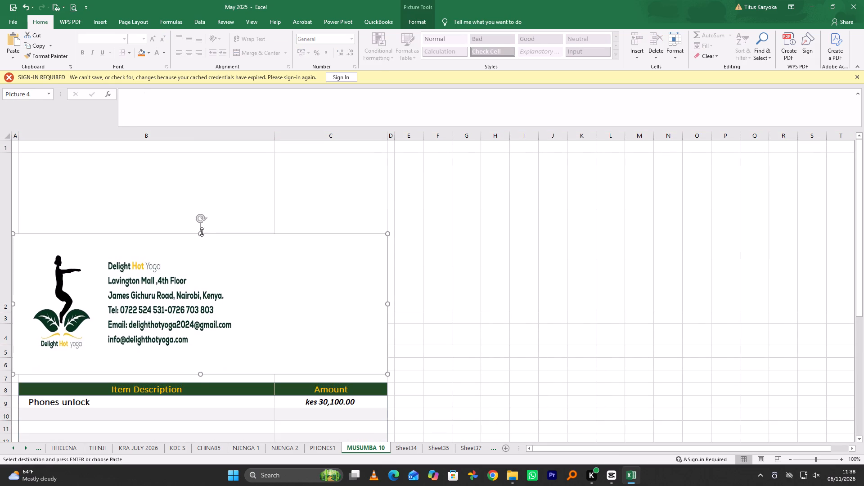
pyautogui.moveTo(202, 233); pyautogui.dragTo(200, 303)
pyautogui.moveTo(200, 358); pyautogui.dragTo(191, 273)
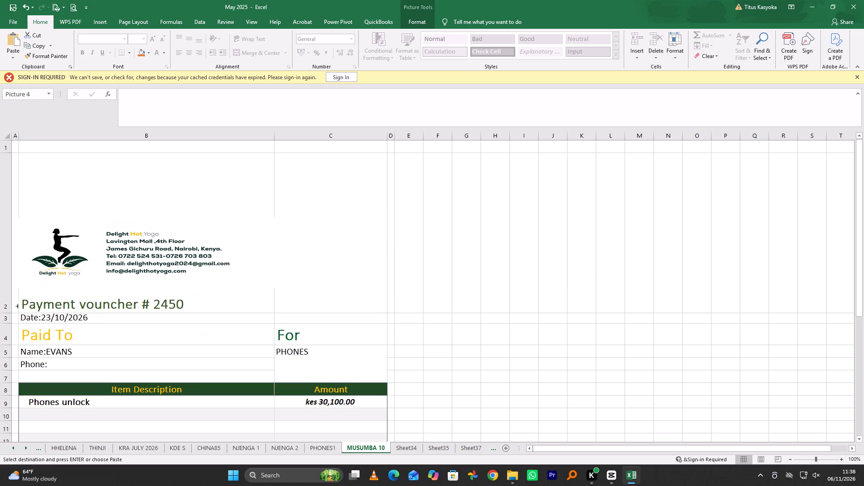
pyautogui.moveTo(191, 273); pyautogui.dragTo(189, 273)
pyautogui.moveTo(198, 219); pyautogui.dragTo(202, 201)
# Set the payment voucher number in the title cell to 2451.
pyautogui.doubleClick(185, 303)
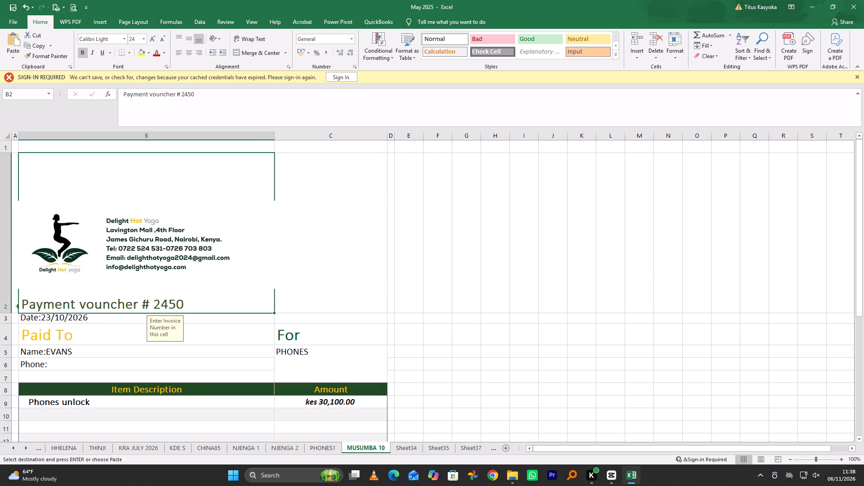
pyautogui.doubleClick(184, 307)
pyautogui.press('BackSpace')
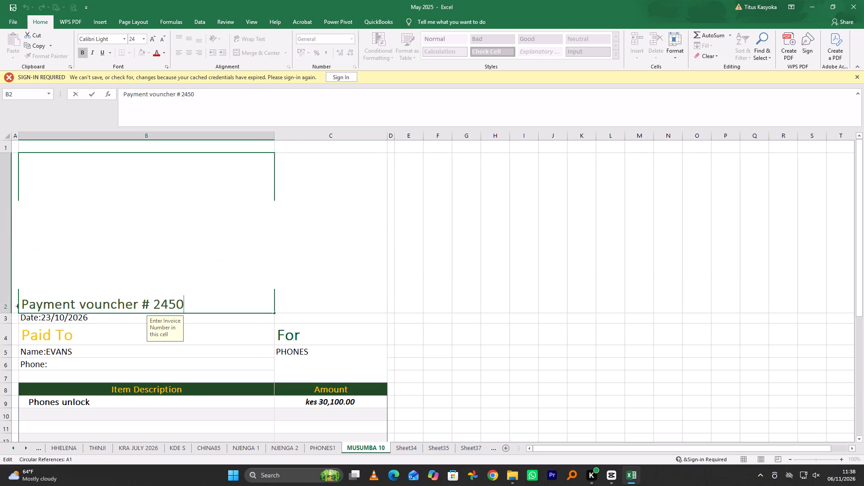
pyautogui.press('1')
pyautogui.click(516, 364)
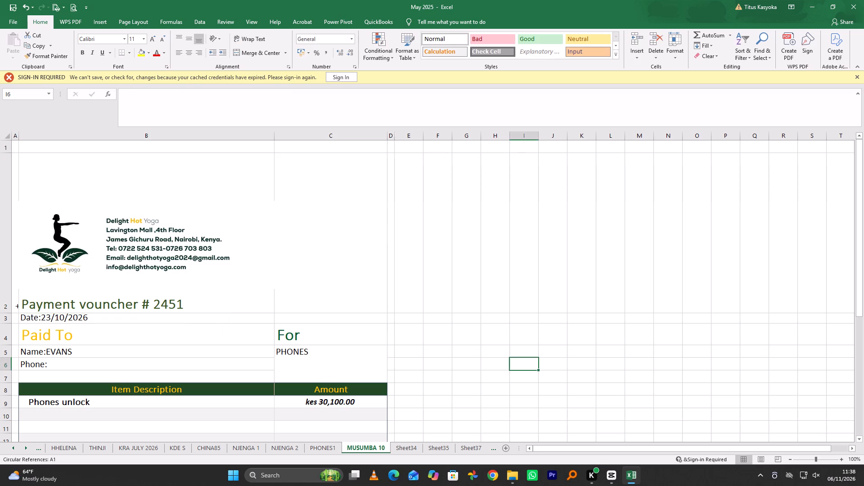
# Clear the copied purpose under For and the copied payee name after the Name label.
pyautogui.click(315, 357)
pyautogui.press('BackSpace')
pyautogui.doubleClick(72, 347)
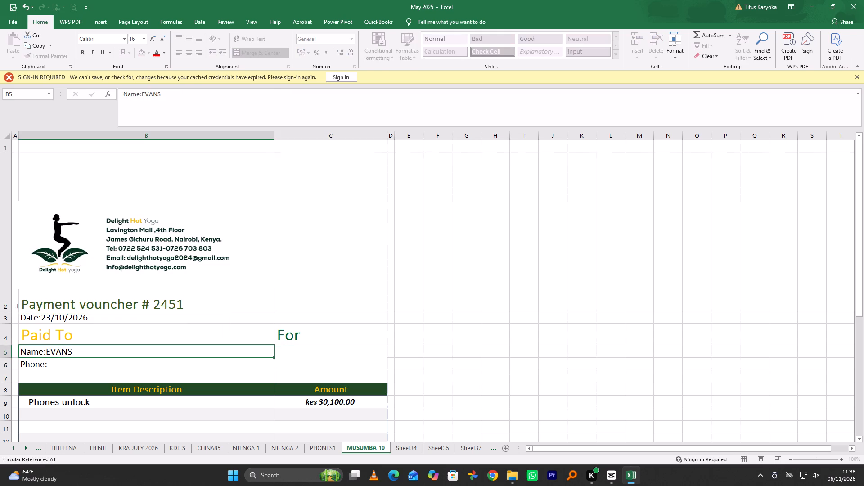
pyautogui.moveTo(71, 348); pyautogui.dragTo(48, 352)
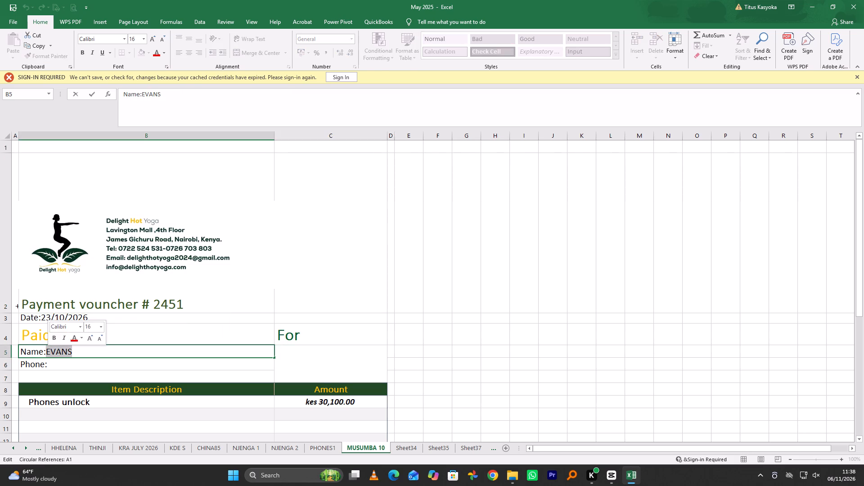
pyautogui.press('BackSpace')
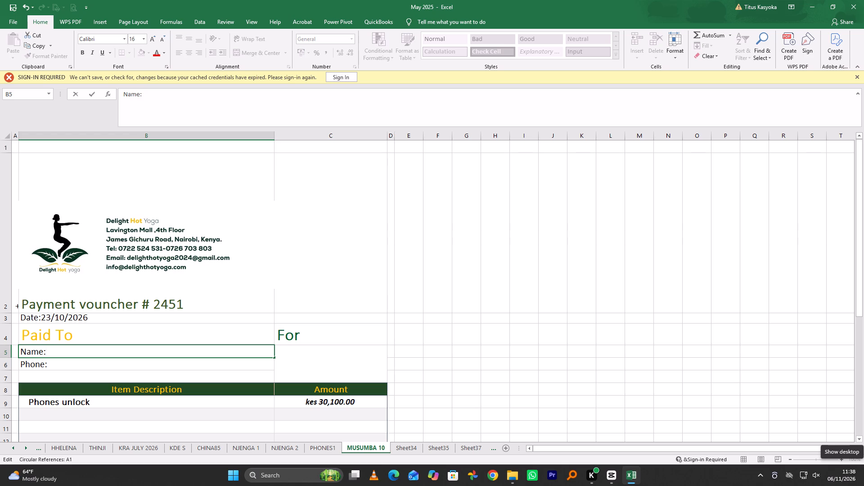
# Set the voucher date to 27/10/2026.
pyautogui.doubleClick(50, 316)
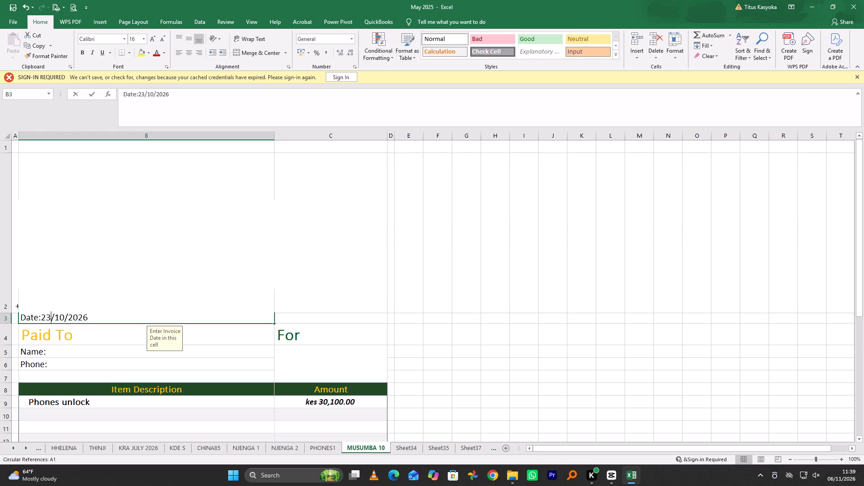
pyautogui.press('BackSpace')
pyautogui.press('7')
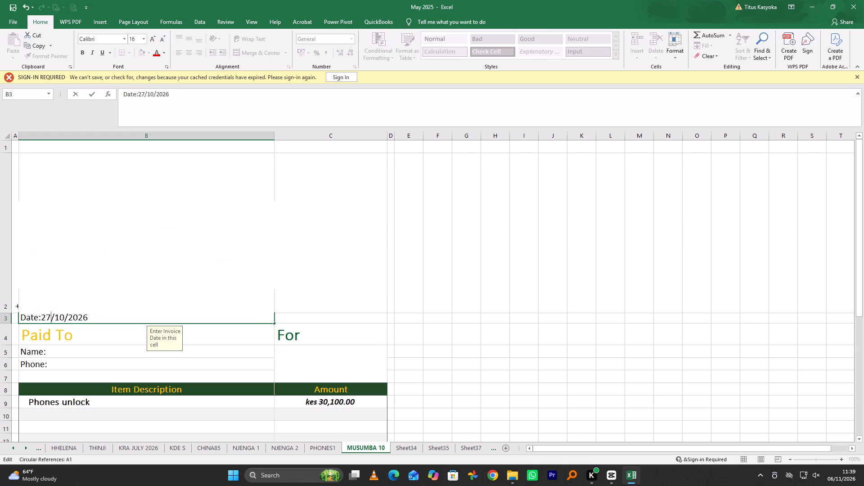
pyautogui.click(482, 379)
# Enter the new payee's full name and phone number in the Paid To section.
pyautogui.doubleClick(59, 349)
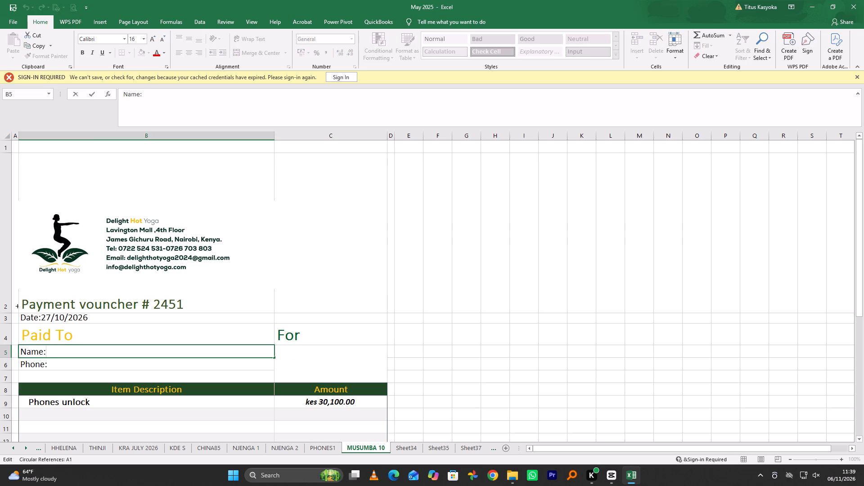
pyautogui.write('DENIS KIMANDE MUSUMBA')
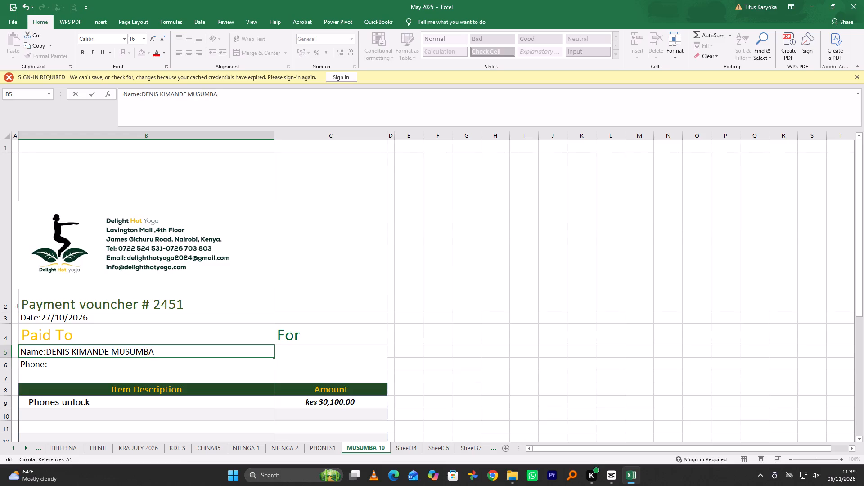
pyautogui.doubleClick(64, 364)
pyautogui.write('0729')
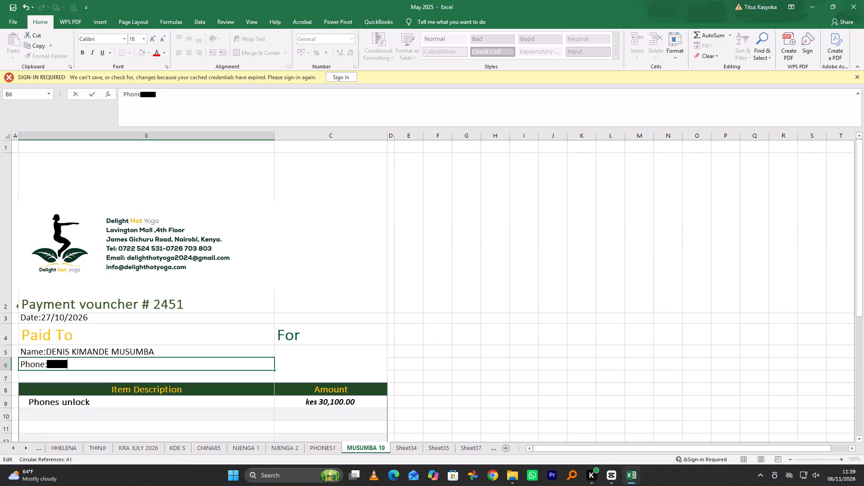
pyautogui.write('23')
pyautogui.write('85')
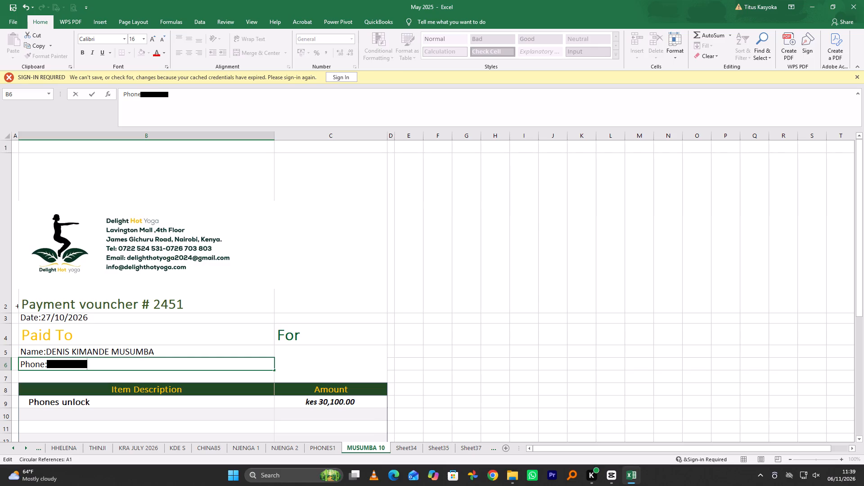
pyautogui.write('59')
# Enter TRANSPORT as the payment purpose under For.
pyautogui.doubleClick(299, 365)
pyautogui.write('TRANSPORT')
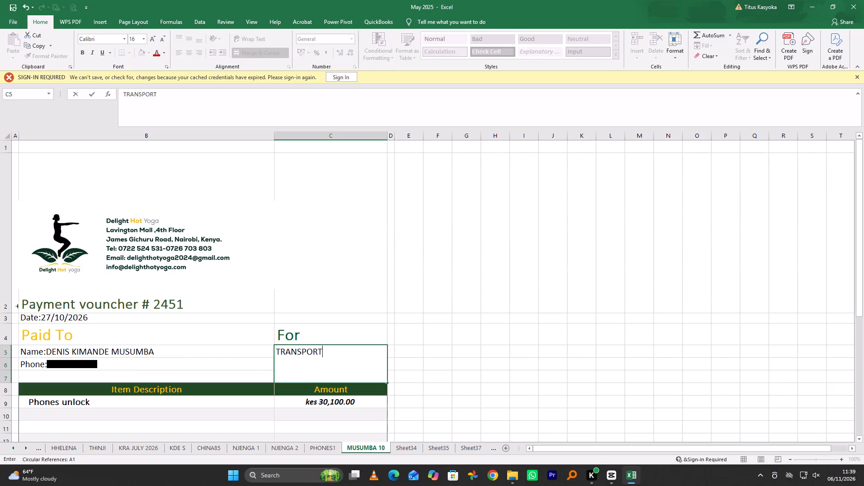
# Clear the copied item description and amount in row 9, and the Total Cost value.
pyautogui.scroll(-2, 166, 250)
pyautogui.click(99, 173)
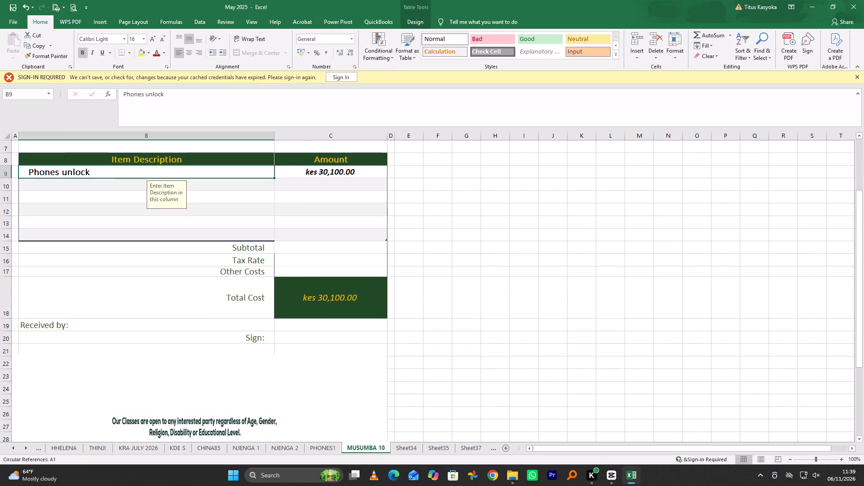
pyautogui.press('BackSpace')
pyautogui.click(341, 174)
pyautogui.press('BackSpace')
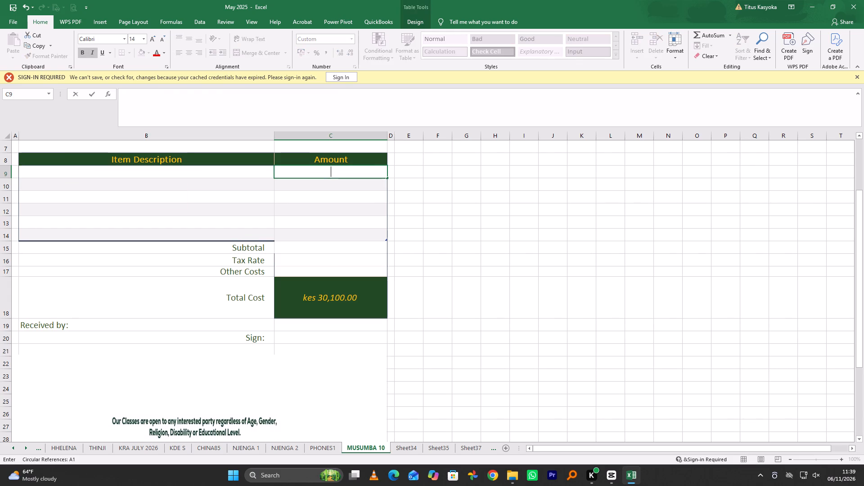
pyautogui.click(346, 292)
pyautogui.press('BackSpace')
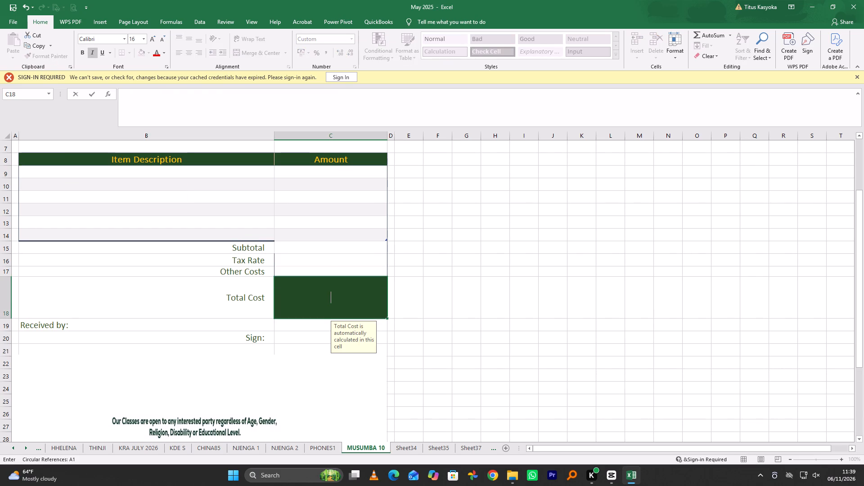
# Enter Transport Kenyatta Market as the item description in row 9 of the voucher table.
pyautogui.click(109, 177)
pyautogui.doubleClick(102, 166)
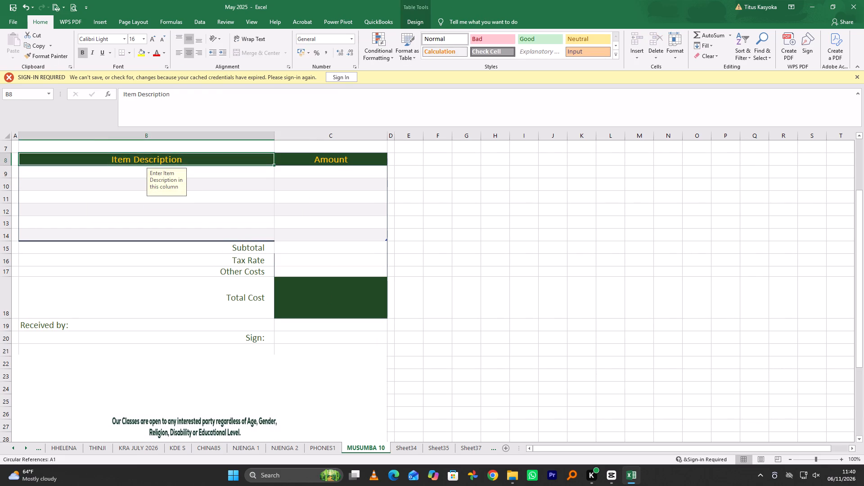
pyautogui.doubleClick(101, 171)
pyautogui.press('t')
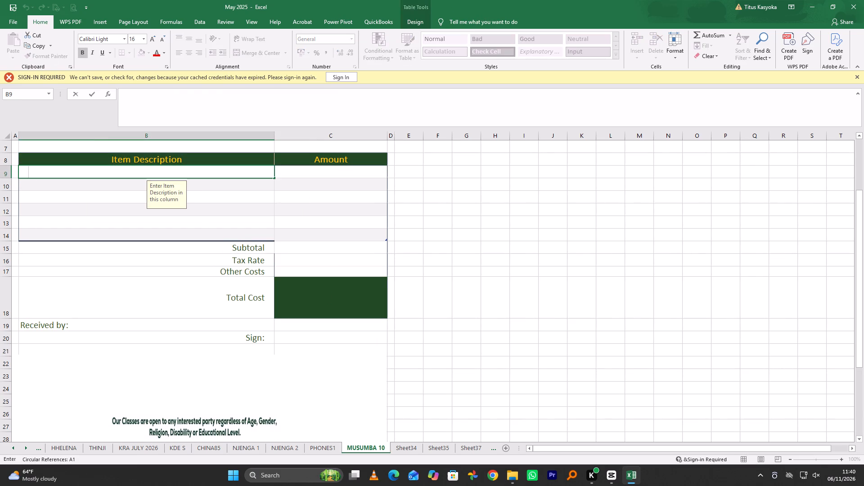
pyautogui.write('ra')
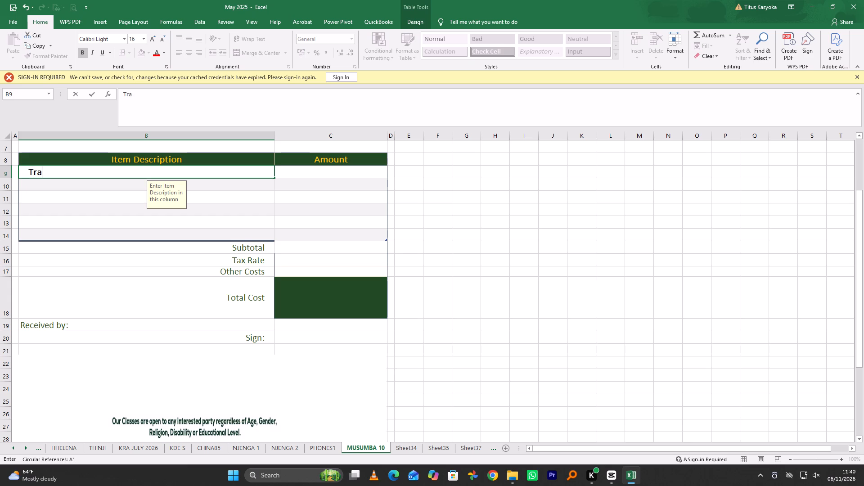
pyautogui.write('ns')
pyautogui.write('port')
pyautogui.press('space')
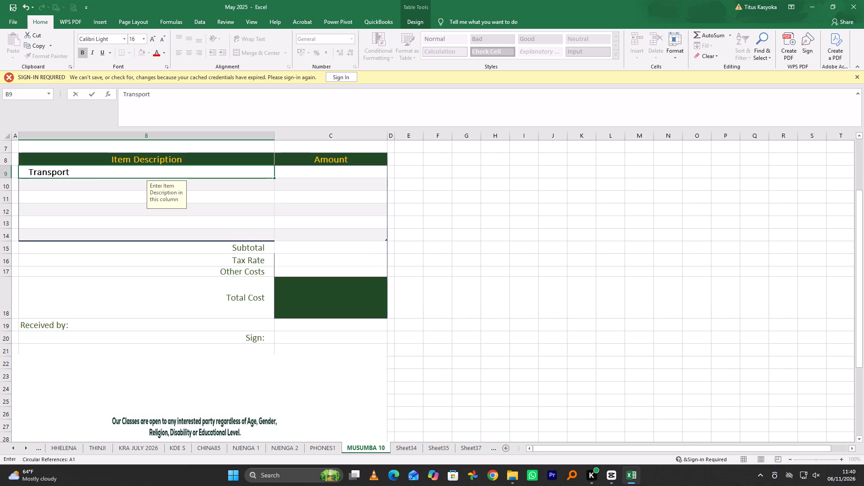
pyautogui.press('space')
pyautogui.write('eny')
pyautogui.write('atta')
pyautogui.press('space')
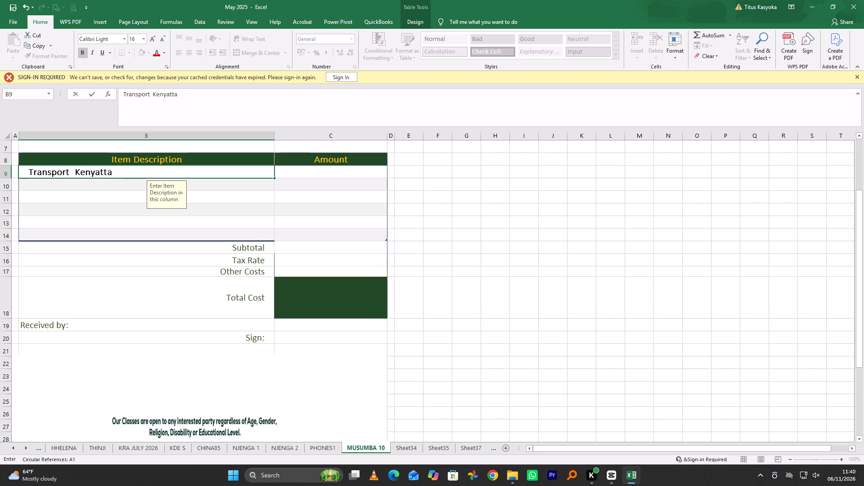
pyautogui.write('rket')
# Enter kes 300.00 as the amount for the Transport Kenyatta Market item.
pyautogui.click(305, 171)
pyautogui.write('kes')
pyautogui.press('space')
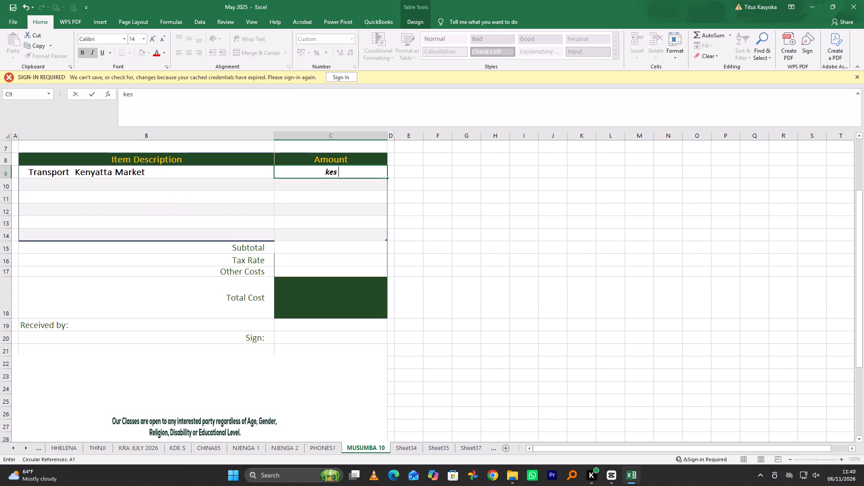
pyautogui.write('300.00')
# Copy the row 9 amount, kes 300.00, into the Total Cost cell.
pyautogui.moveTo(351, 171); pyautogui.dragTo(304, 174)
pyautogui.hotkey('ctrl', 'c')
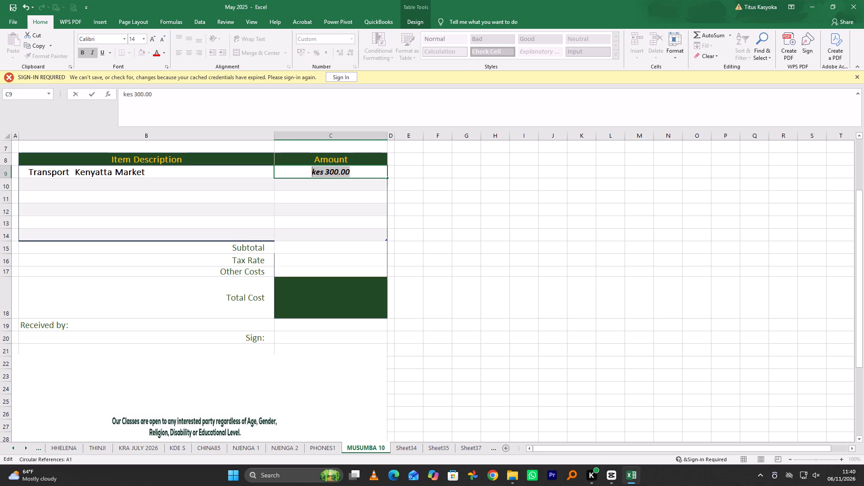
pyautogui.click(326, 301)
pyautogui.hotkey('ctrl', 'v')
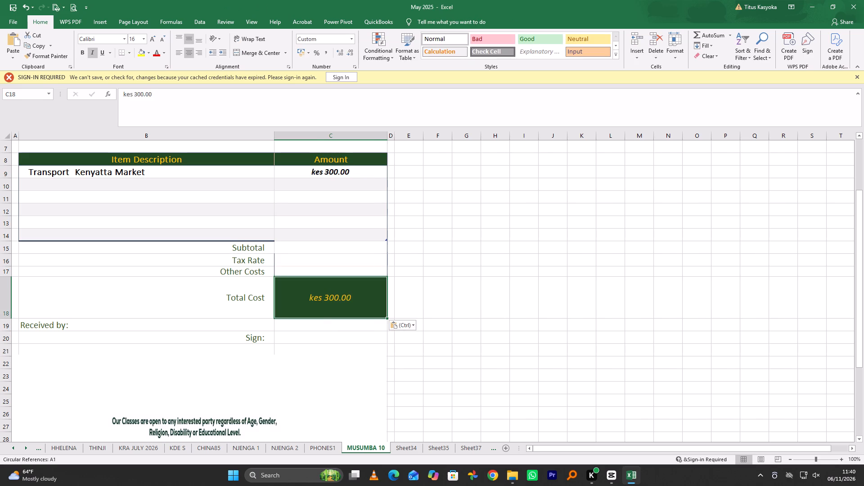
pyautogui.click(490, 322)
# Shorten the footer picture below the voucher by raising its bottom edge to about row 30.
pyautogui.scroll(-5, 300, 385)
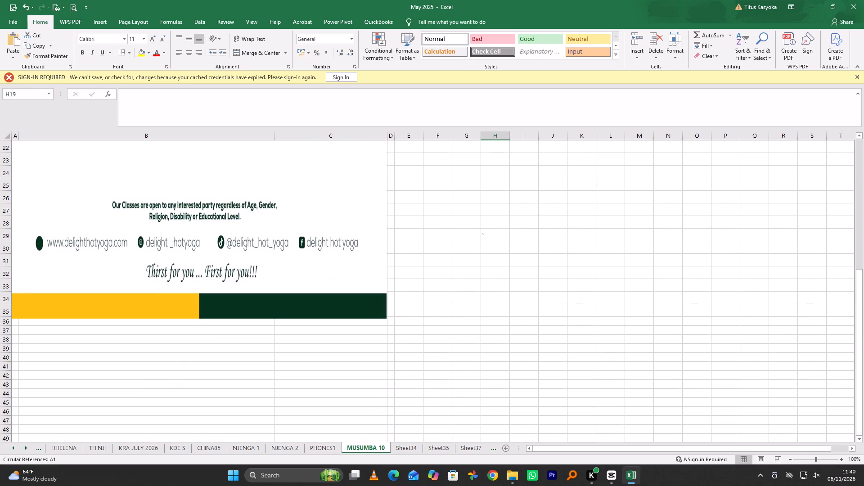
pyautogui.click(195, 242)
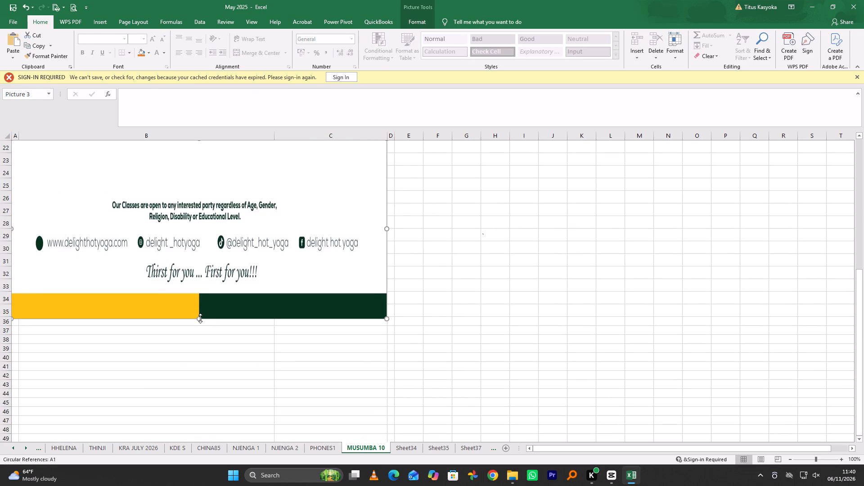
pyautogui.moveTo(199, 319); pyautogui.dragTo(205, 252)
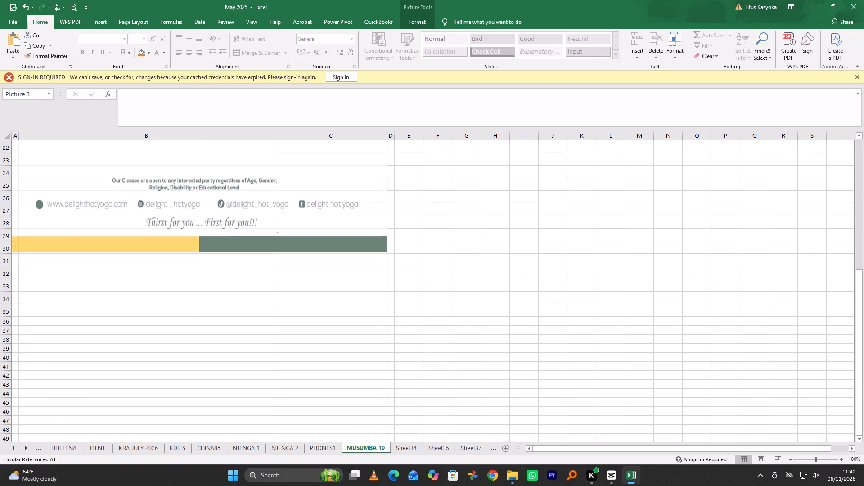
pyautogui.moveTo(205, 252); pyautogui.dragTo(204, 254)
pyautogui.click(549, 265)
pyautogui.scroll(6, 388, 279)
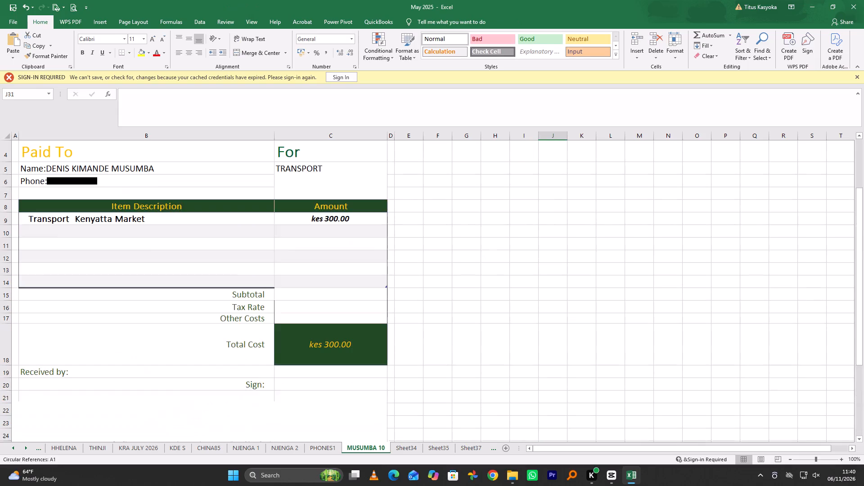
pyautogui.scroll(18, 388, 279)
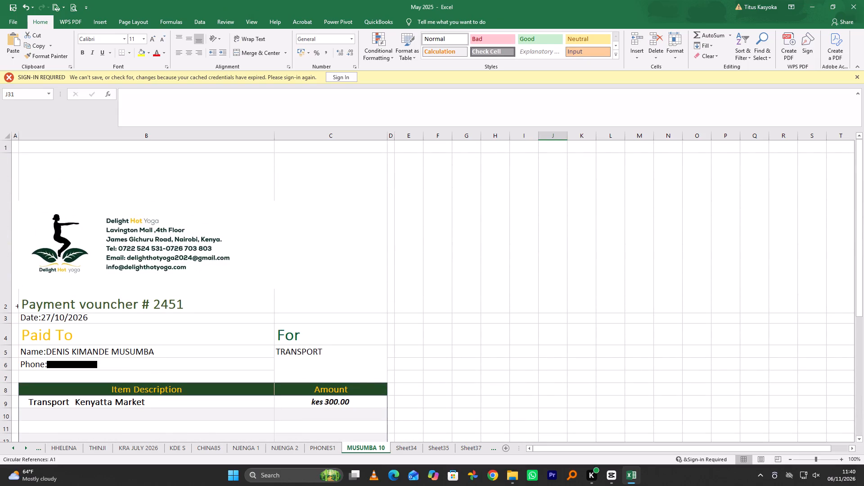
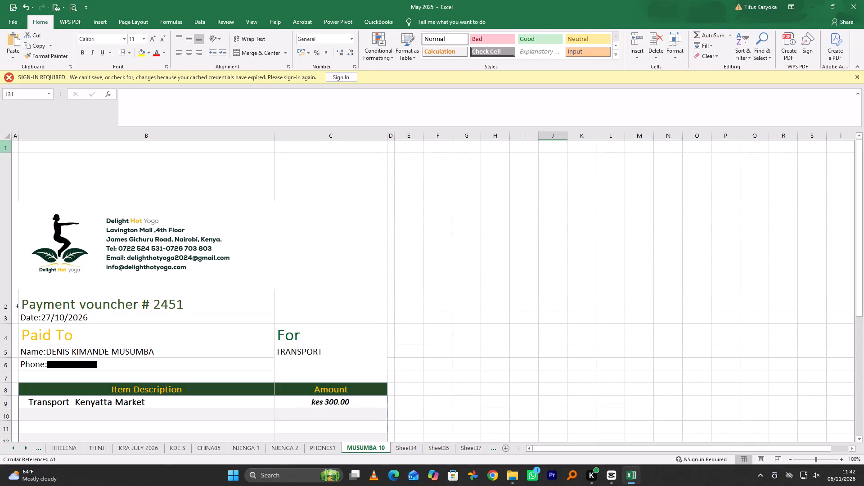
# Rename Sheet34 as herrrena.
pyautogui.doubleClick(413, 446)
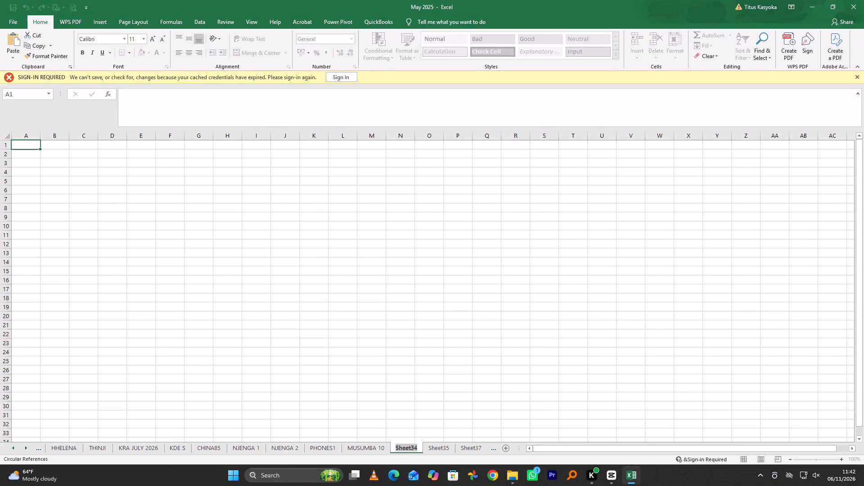
pyautogui.write('herr')
pyautogui.write('rena')
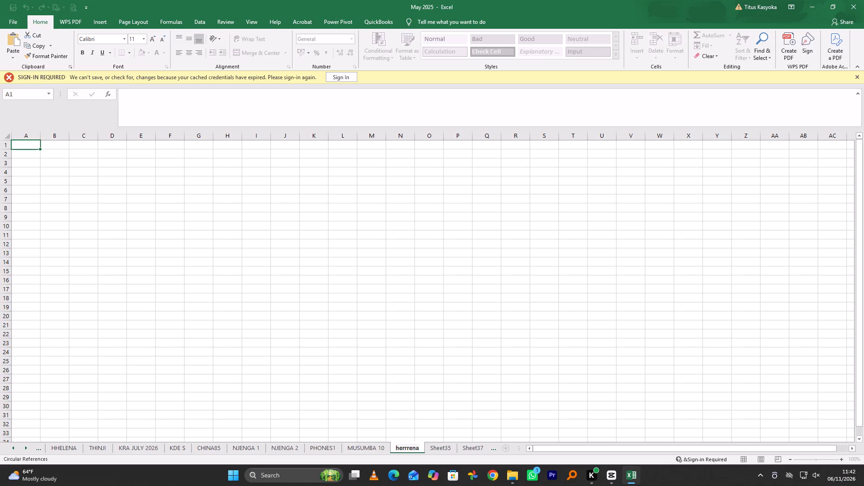
# Copy the entire contents of the MUSUMBA 10 sheet and paste them into the herrrena sheet.
pyautogui.click(364, 449)
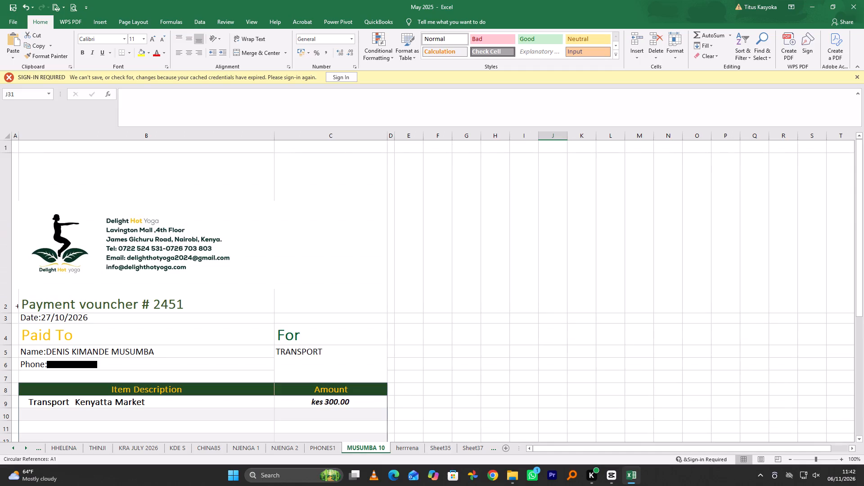
pyautogui.rightClick(7, 134)
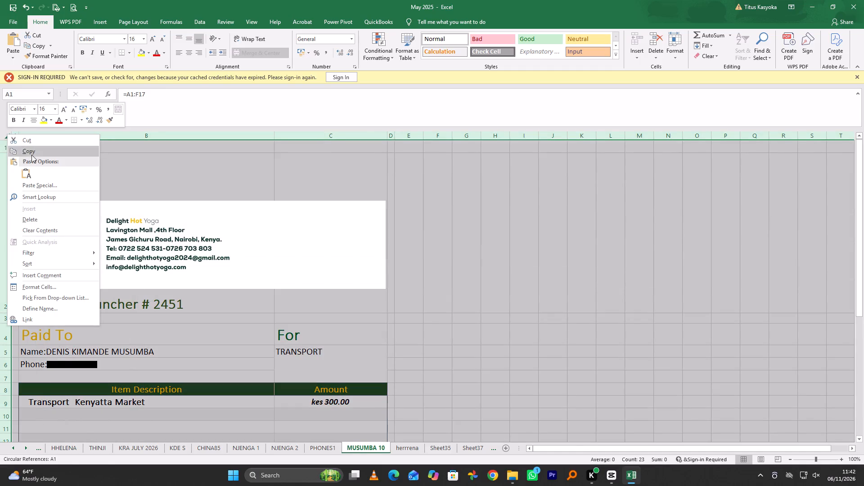
pyautogui.click(33, 153)
pyautogui.click(407, 450)
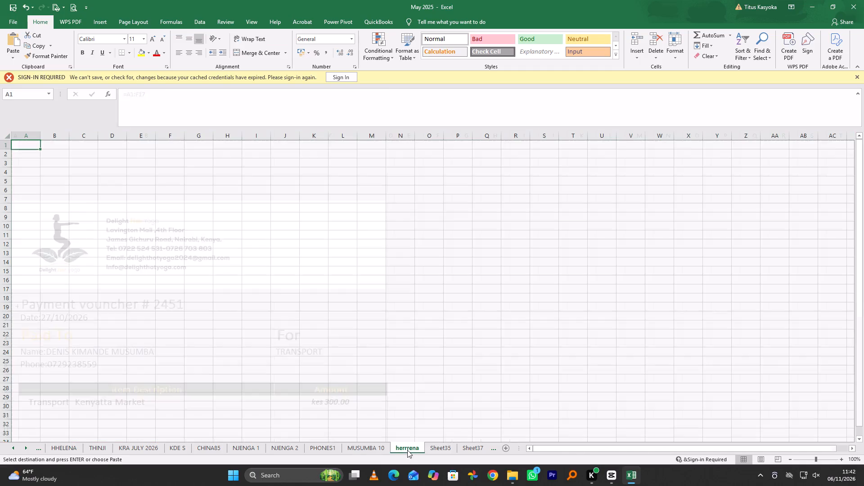
pyautogui.rightClick(4, 135)
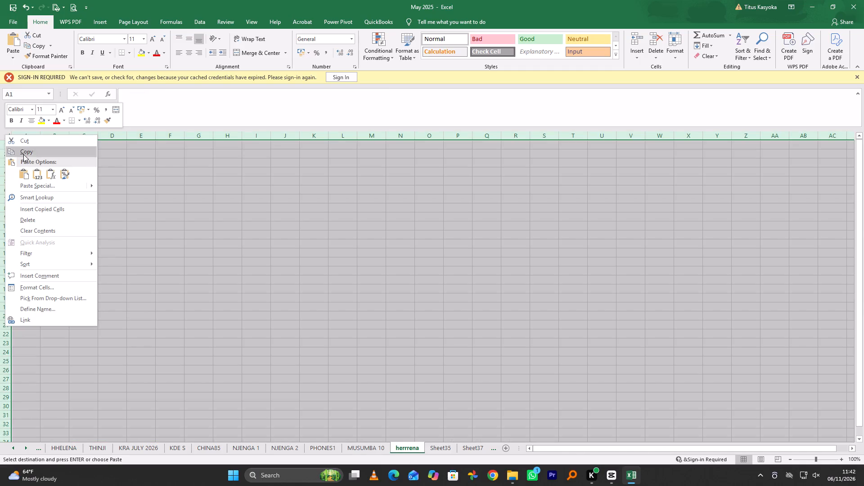
pyautogui.click(24, 176)
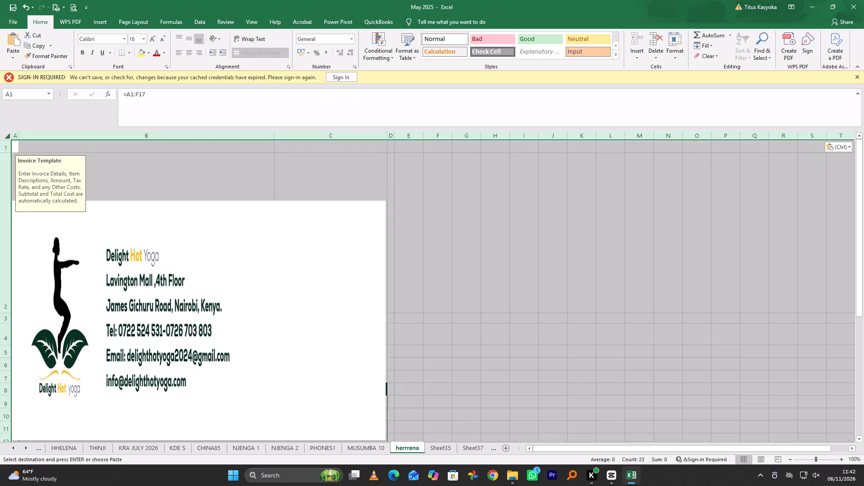
# Shorten the stretched Delight Hot Yoga header picture on the herrrena sheet and move it up within row 2, just above the voucher title.
pyautogui.click(520, 346)
pyautogui.click(270, 339)
pyautogui.moveTo(199, 200); pyautogui.dragTo(202, 284)
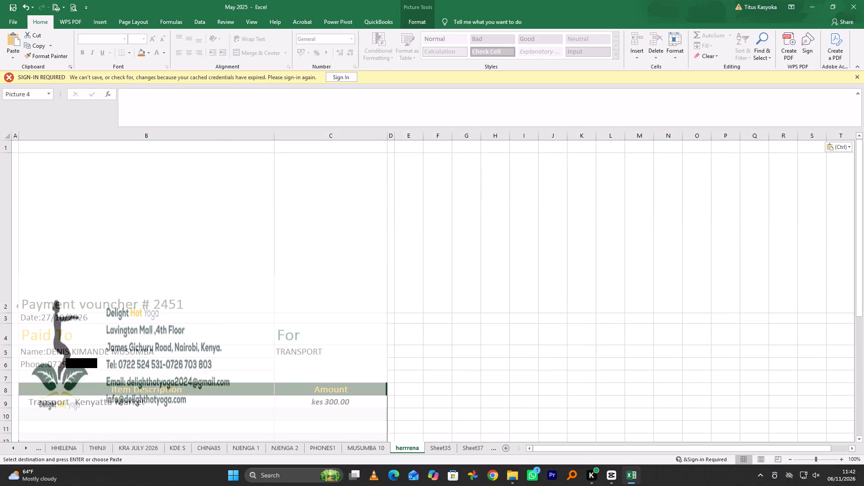
pyautogui.moveTo(202, 284); pyautogui.dragTo(202, 346)
pyautogui.moveTo(211, 386); pyautogui.dragTo(202, 243)
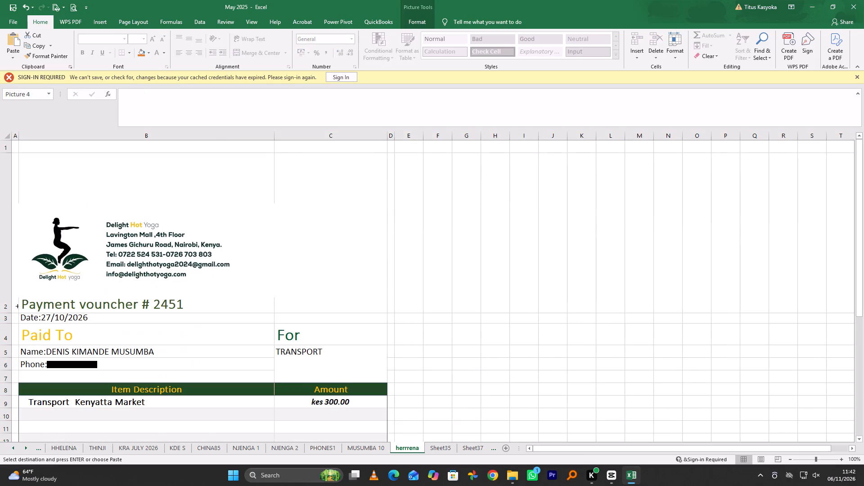
pyautogui.moveTo(202, 243); pyautogui.dragTo(202, 243)
pyautogui.click(202, 254)
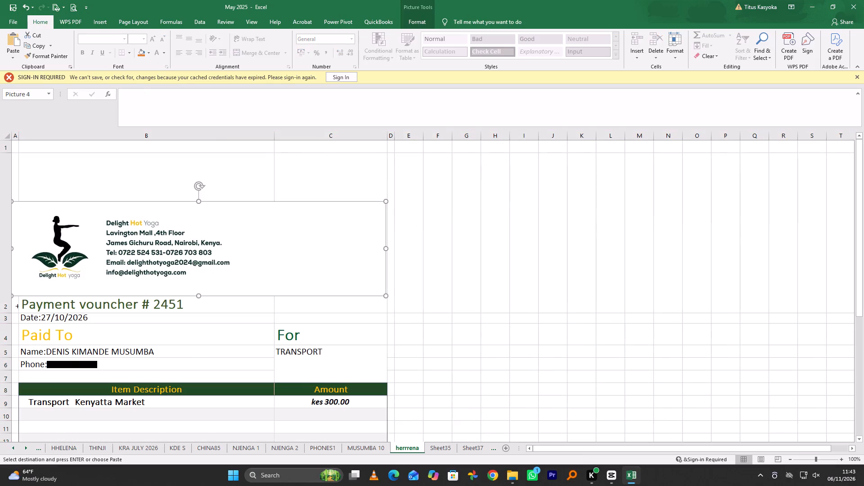
# Change the payment voucher number in the herrrena sheet's title to 2452.
pyautogui.doubleClick(184, 308)
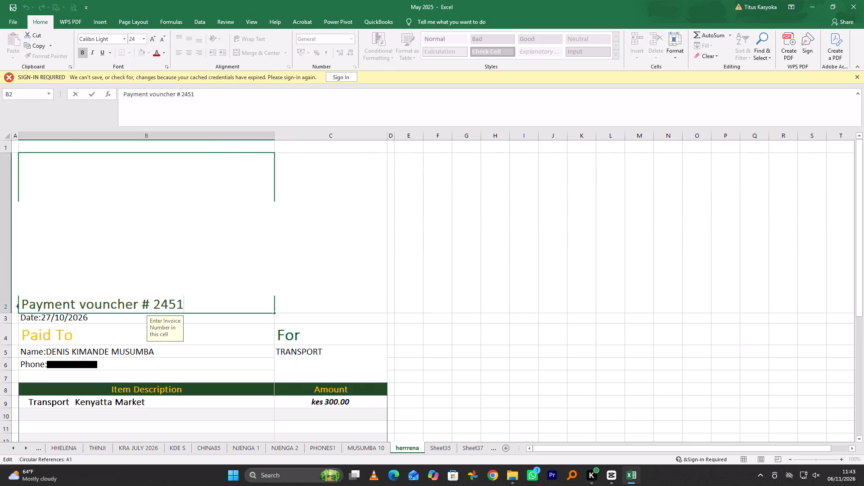
pyautogui.press('BackSpace')
pyautogui.press('2')
pyautogui.click(544, 406)
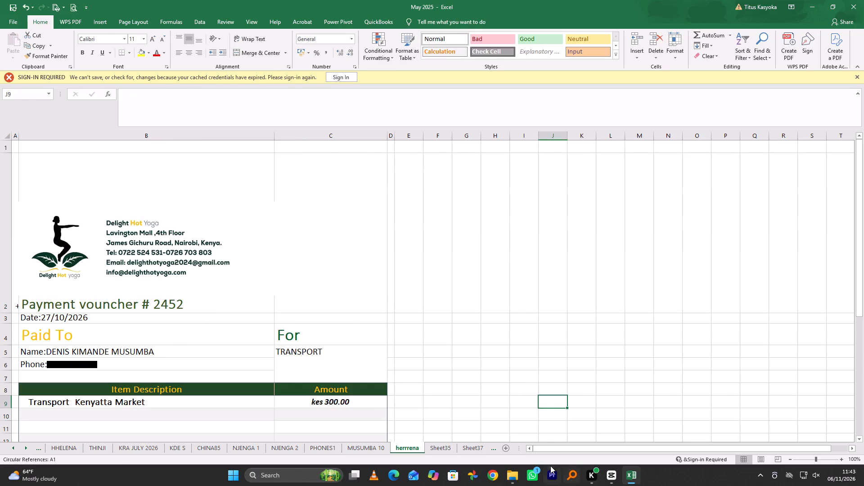
# Switch to File Explorer and copy the videos 1106 and 1106 (1) from the Videos folder to USB Drive (D:).
pyautogui.click(517, 474)
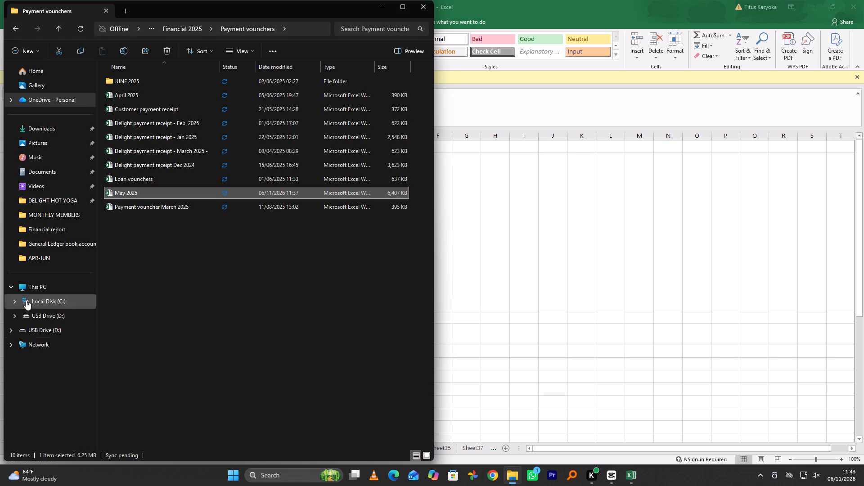
pyautogui.click(37, 186)
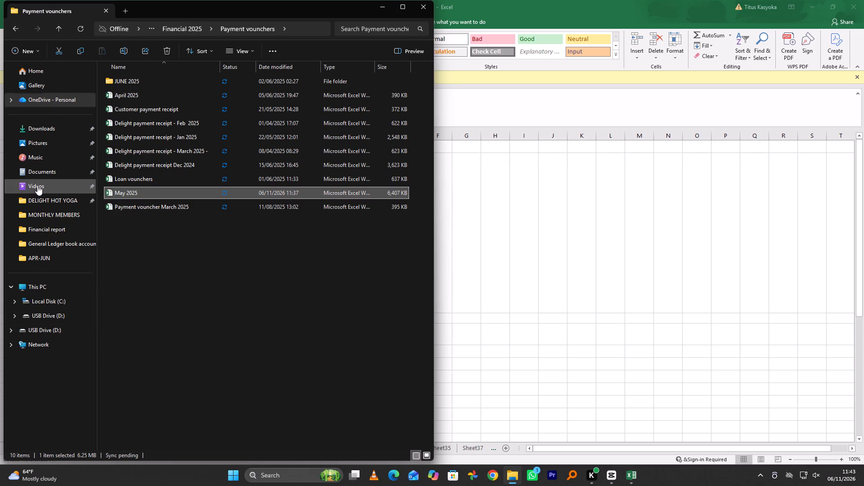
pyautogui.scroll(-1, 210, 252)
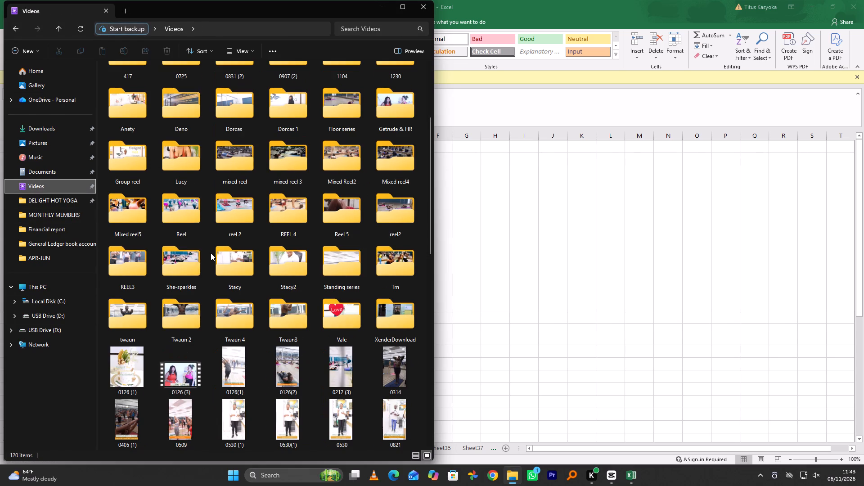
pyautogui.scroll(-2, 191, 307)
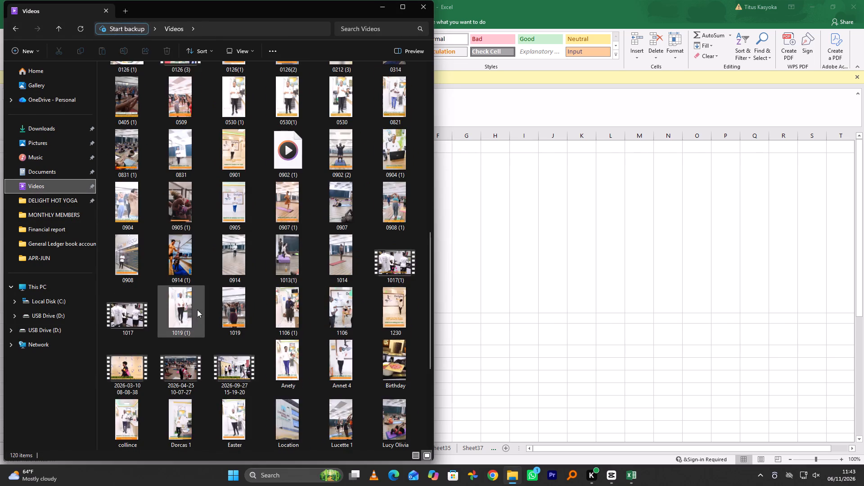
pyautogui.scroll(-1, 202, 315)
pyautogui.scroll(2, 203, 318)
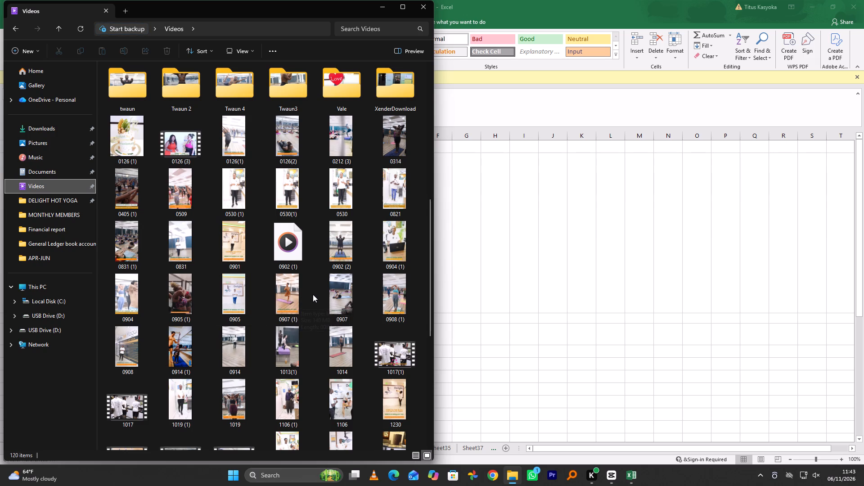
pyautogui.scroll(-1, 313, 294)
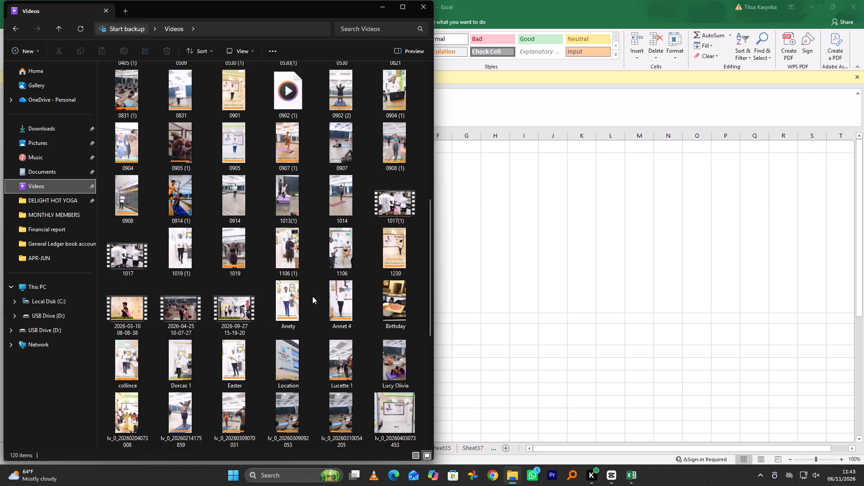
pyautogui.scroll(1, 312, 297)
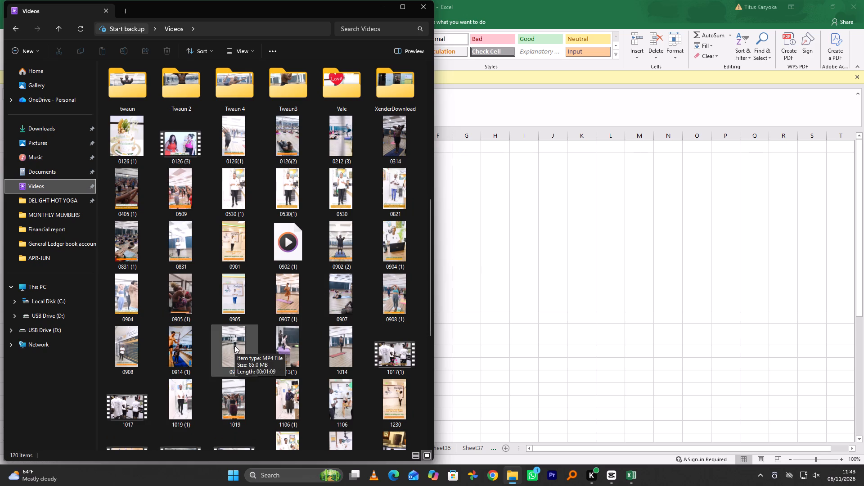
pyautogui.scroll(-1, 234, 346)
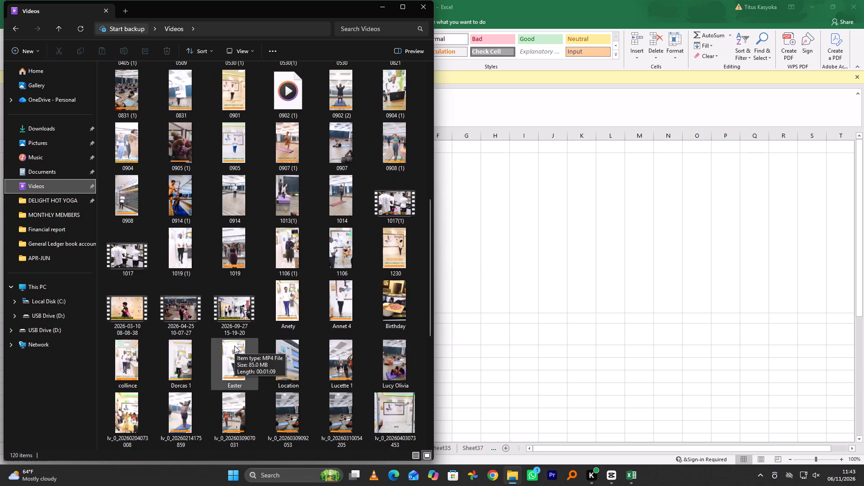
pyautogui.scroll(-1, 234, 346)
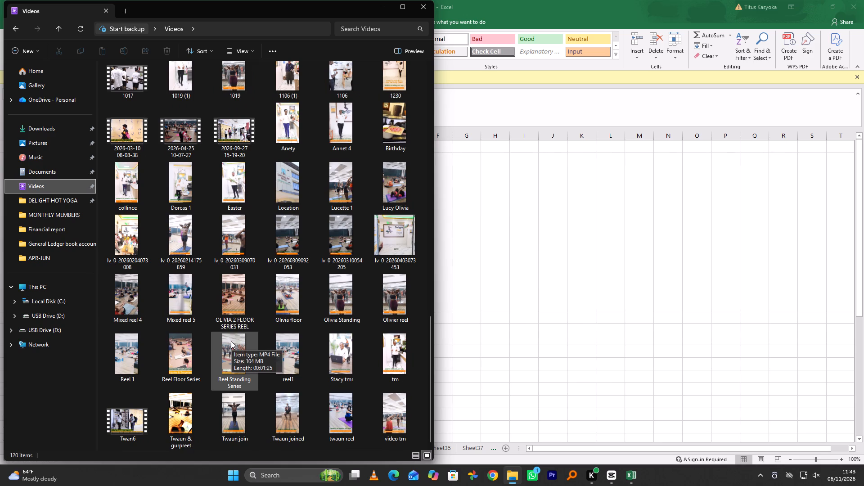
pyautogui.scroll(-3, 231, 341)
pyautogui.scroll(-2, 327, 339)
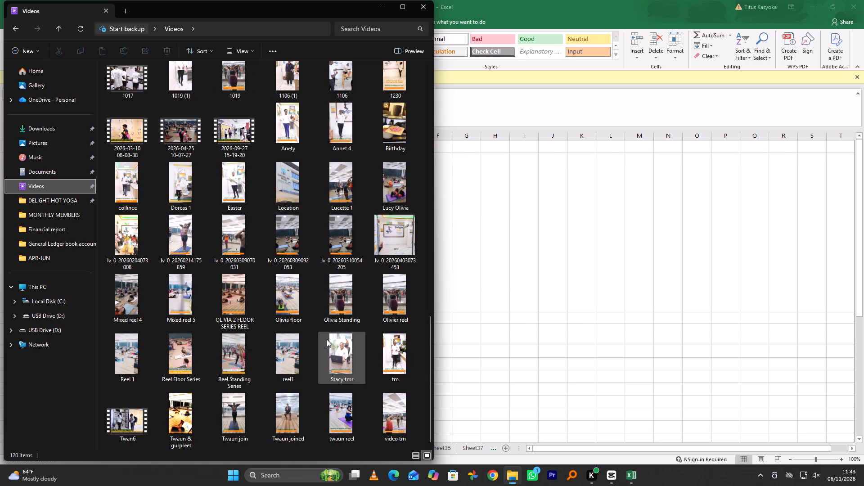
pyautogui.scroll(1, 327, 339)
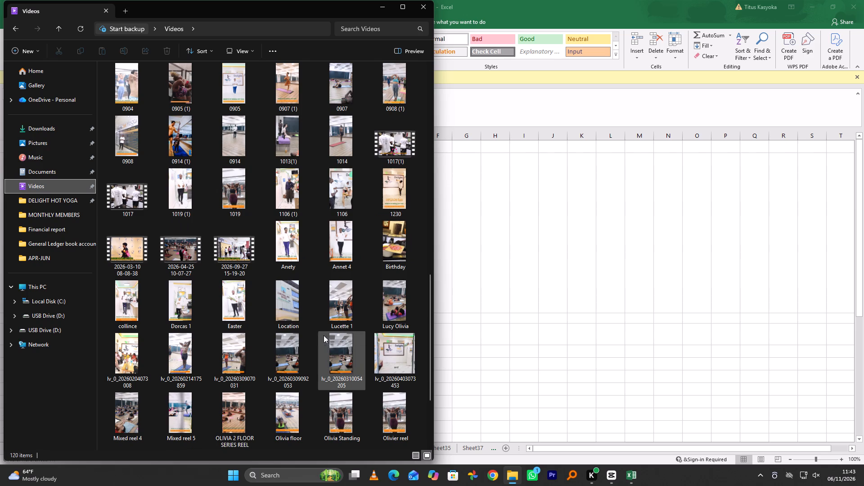
pyautogui.click(331, 197)
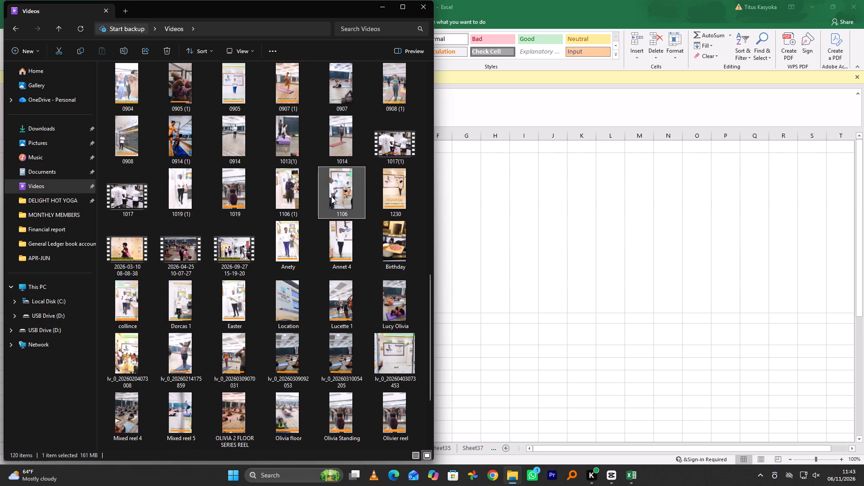
pyautogui.keyDown('ctrl'); pyautogui.click(288, 193); pyautogui.keyUp('ctrl')
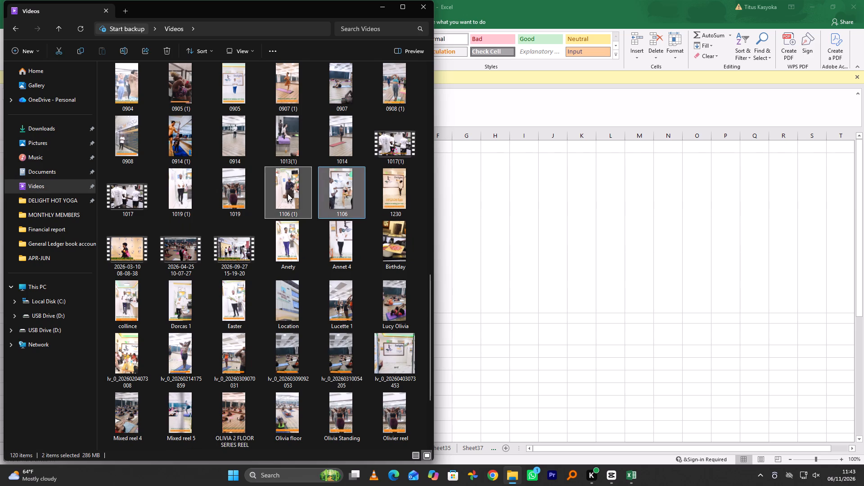
pyautogui.moveTo(329, 194); pyautogui.dragTo(327, 195)
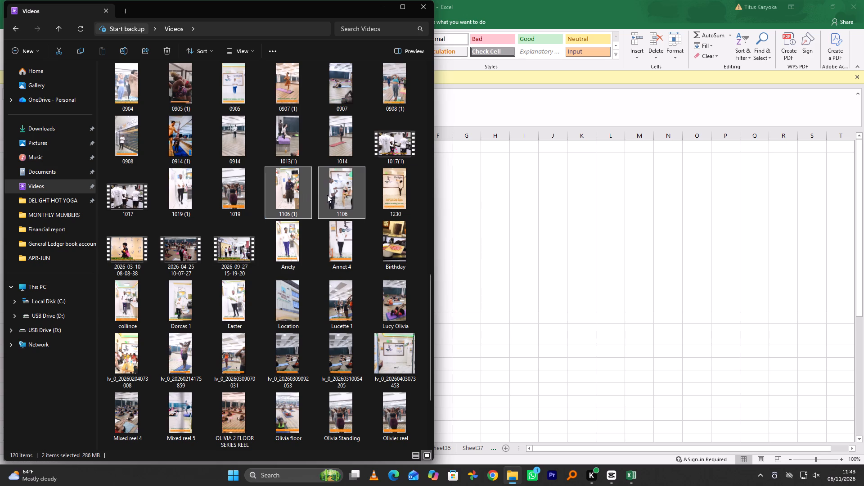
pyautogui.moveTo(327, 195); pyautogui.dragTo(59, 312)
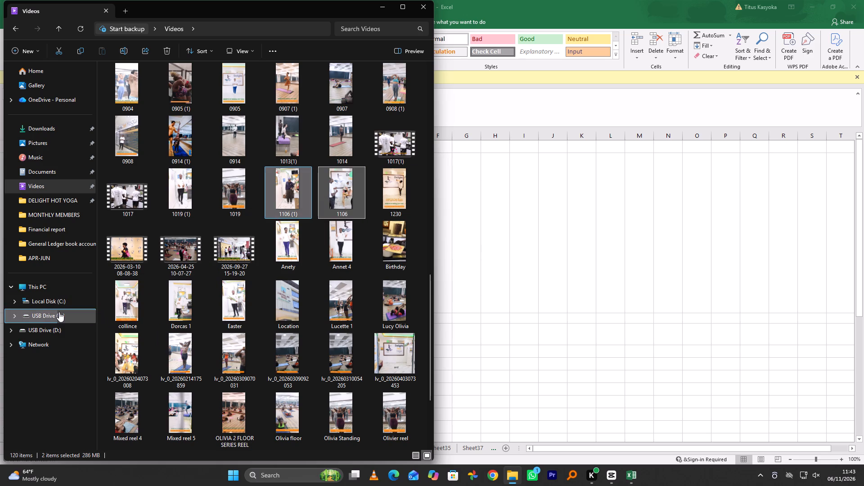
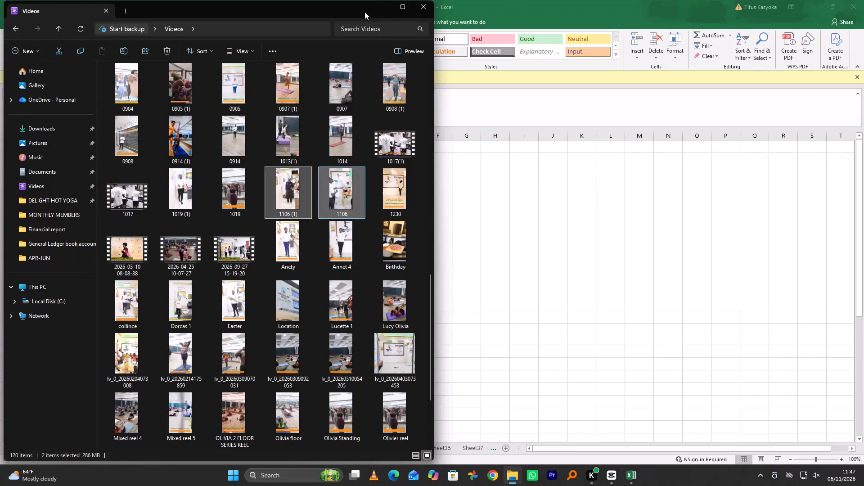
# Close File Explorer, then copy the entire contents of the MUSUMBA 10 sheet and paste them over the herrrena sheet.
pyautogui.click(420, 3)
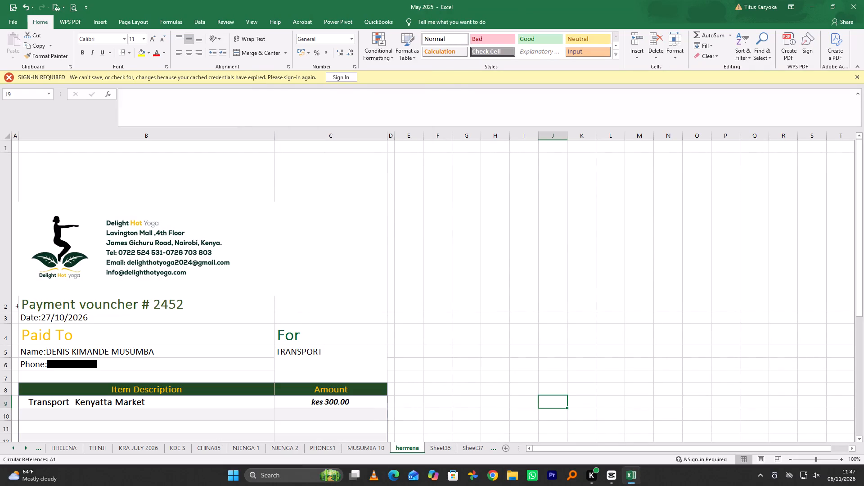
pyautogui.click(375, 446)
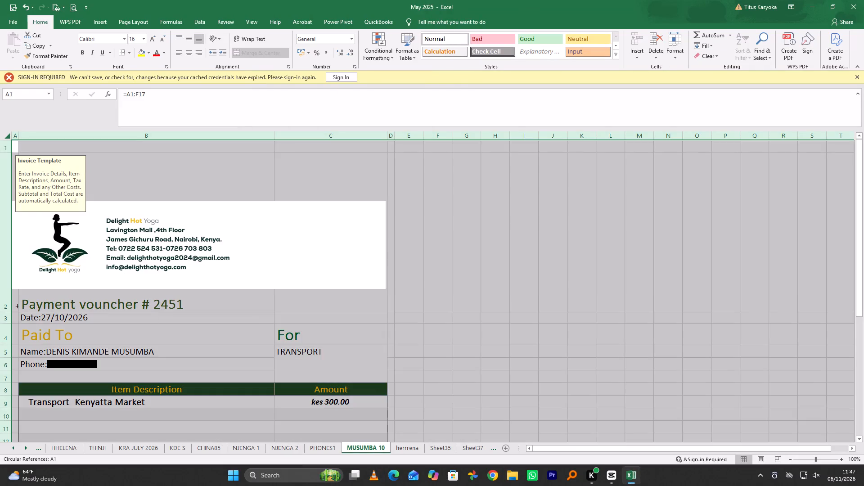
pyautogui.rightClick(5, 132)
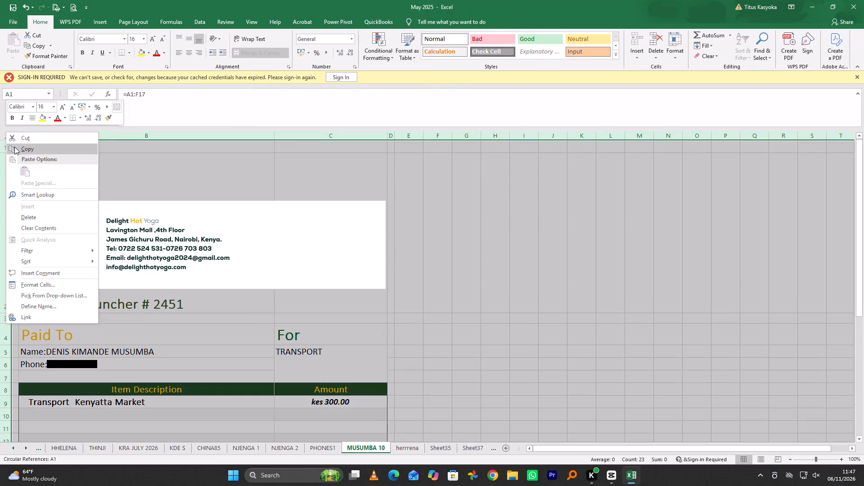
pyautogui.click(28, 147)
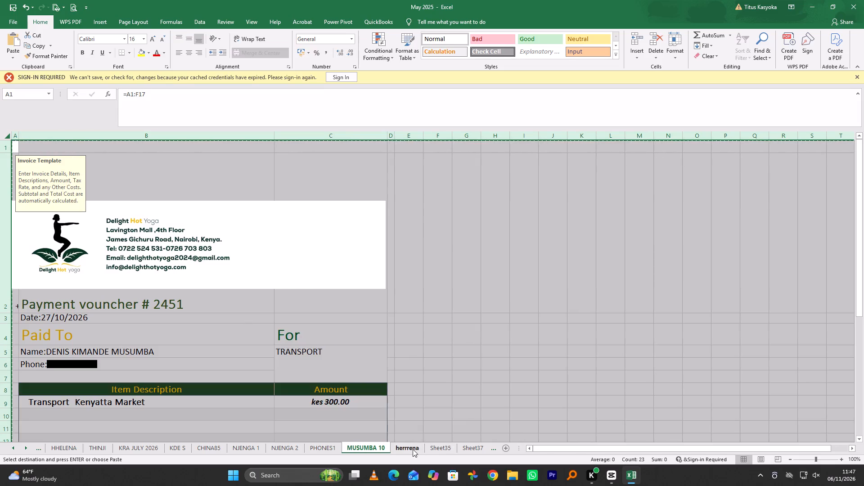
pyautogui.click(413, 449)
pyautogui.rightClick(1, 135)
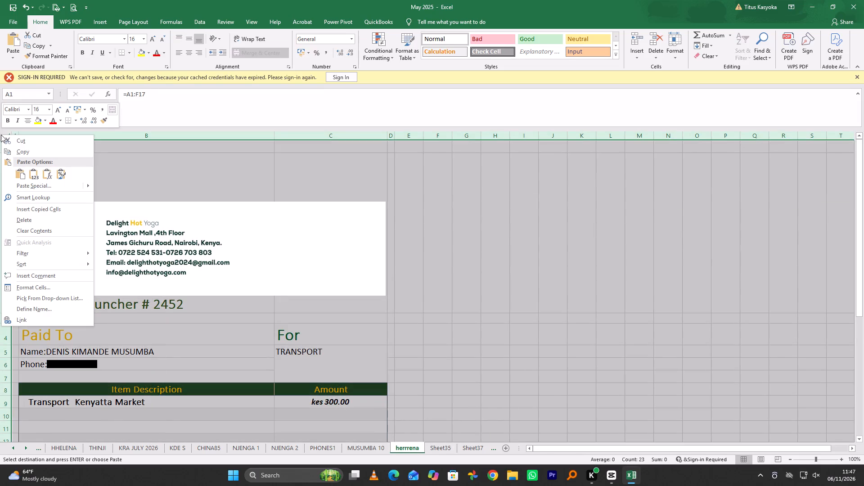
pyautogui.click(17, 174)
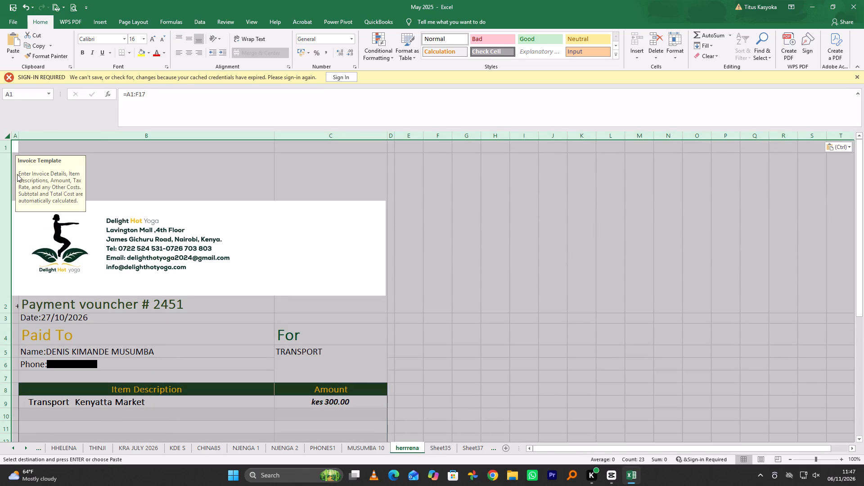
# Compare the voucher on the herrrena sheet with the original on the MUSUMBA 10 sheet.
pyautogui.click(405, 450)
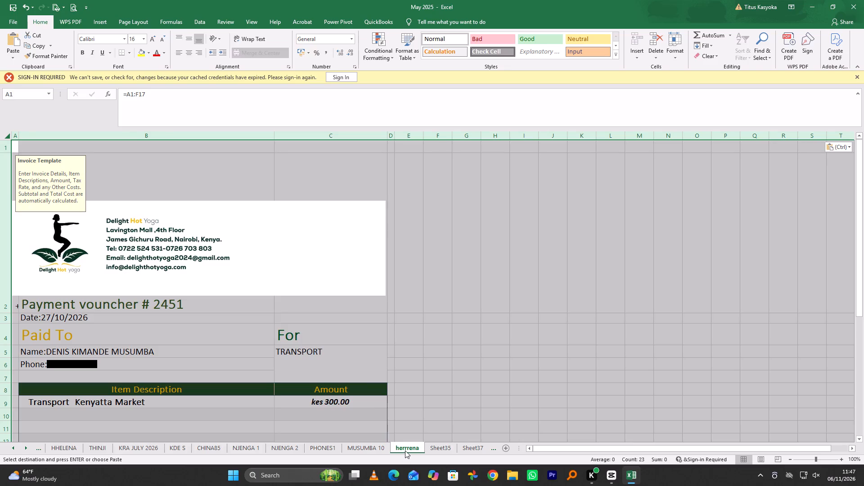
pyautogui.click(354, 452)
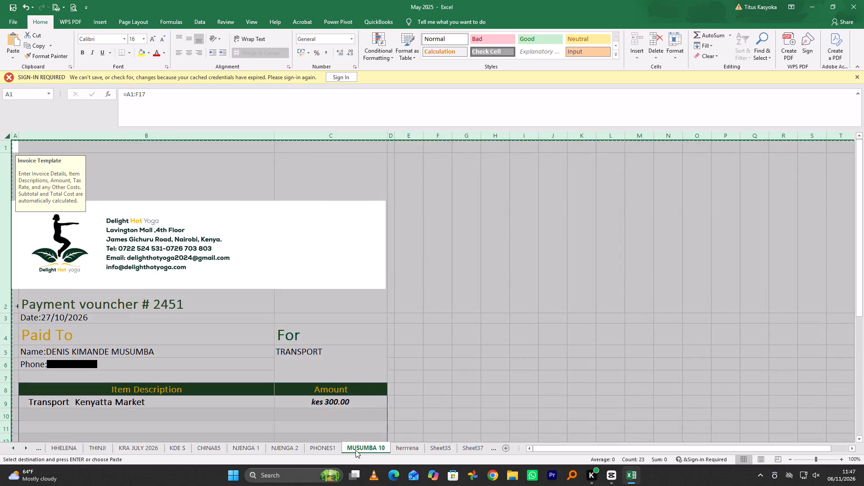
pyautogui.click(361, 450)
pyautogui.click(411, 444)
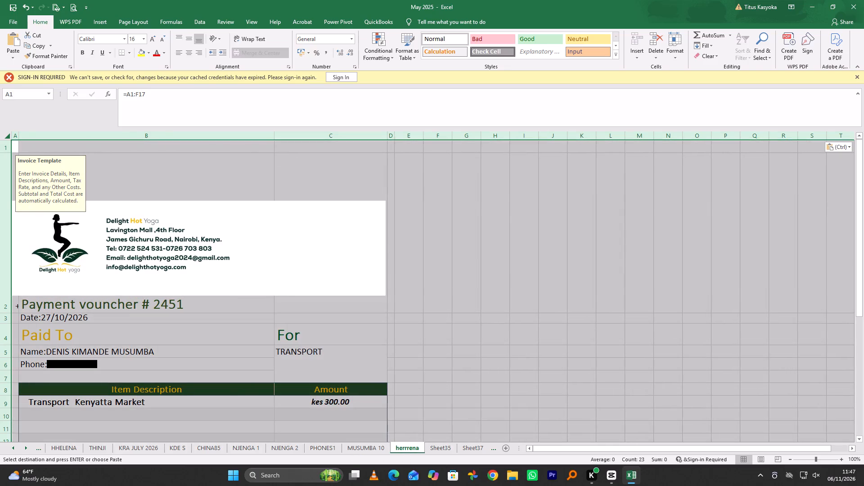
pyautogui.click(486, 377)
pyautogui.click(406, 445)
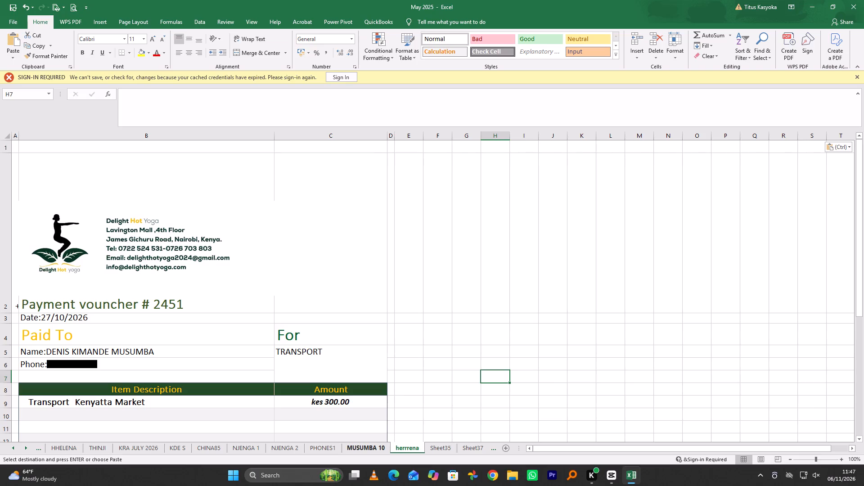
pyautogui.click(367, 448)
pyautogui.click(432, 404)
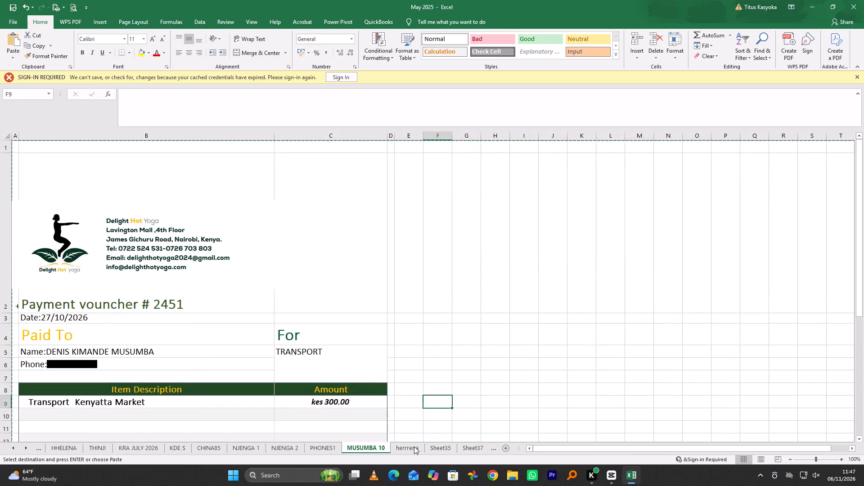
pyautogui.click(412, 450)
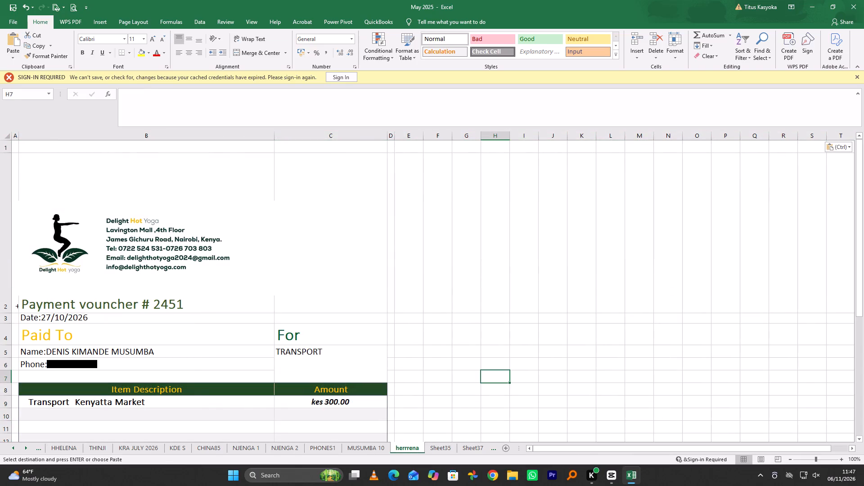
# Clear the purpose under For, the first item description and its amount on the herrrena voucher.
pyautogui.click(309, 356)
pyautogui.press('BackSpace')
pyautogui.click(160, 402)
pyautogui.press('BackSpace')
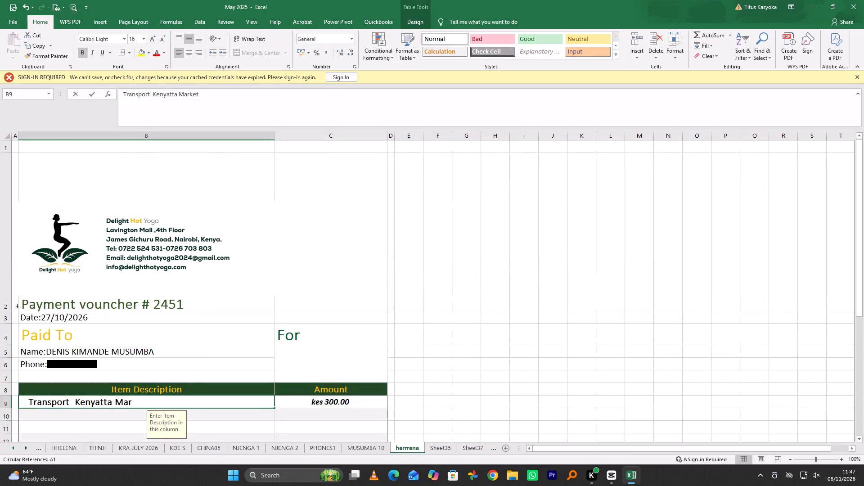
pyautogui.click(321, 403)
pyautogui.press('BackSpace')
# Remove the payee's phone number and name from the herrrena voucher, keeping the Phone: and Name: labels.
pyautogui.doubleClick(101, 361)
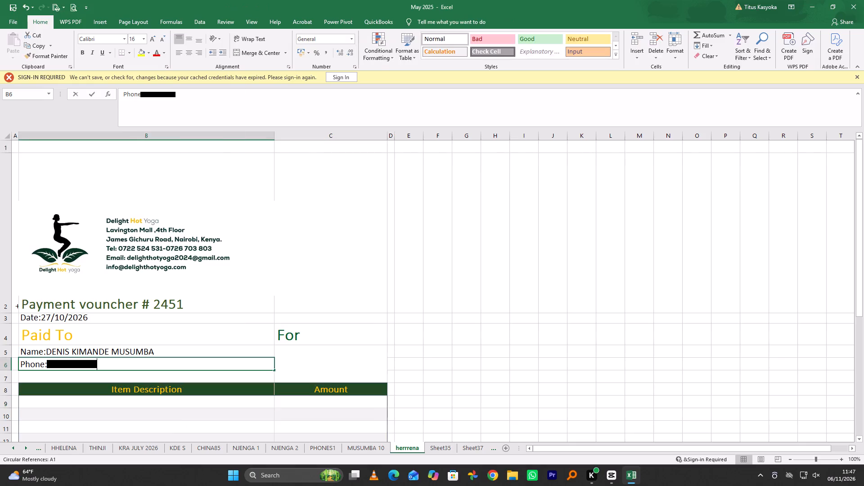
pyautogui.moveTo(101, 361); pyautogui.dragTo(48, 362)
pyautogui.press('BackSpace')
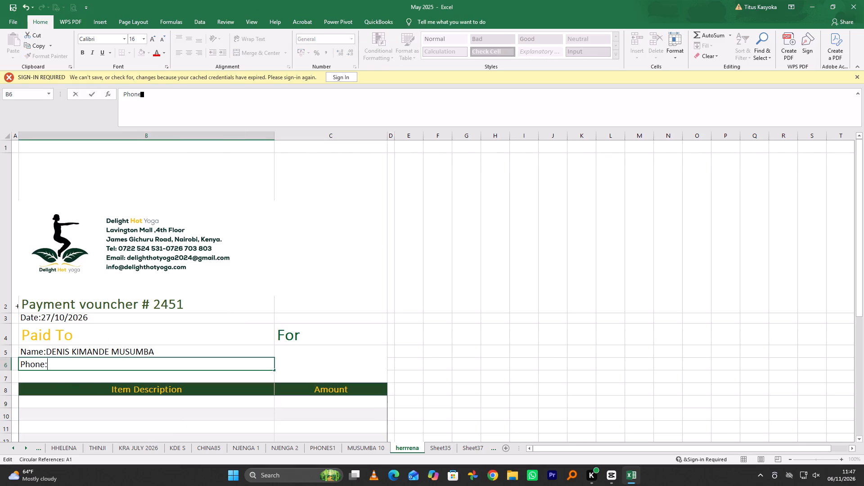
pyautogui.doubleClick(156, 351)
pyautogui.moveTo(154, 352); pyautogui.dragTo(49, 347)
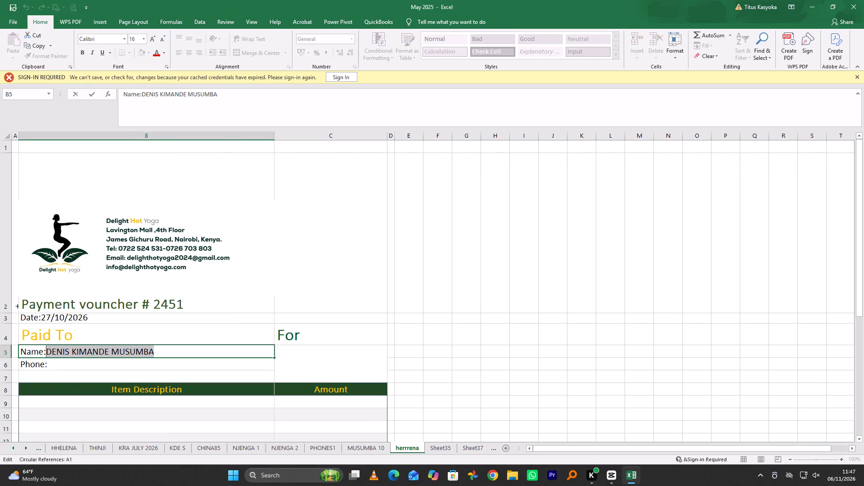
pyautogui.moveTo(49, 347); pyautogui.dragTo(48, 348)
pyautogui.press('BackSpace')
# Change the date on the herrrena voucher to 28/10/2026.
pyautogui.doubleClick(49, 319)
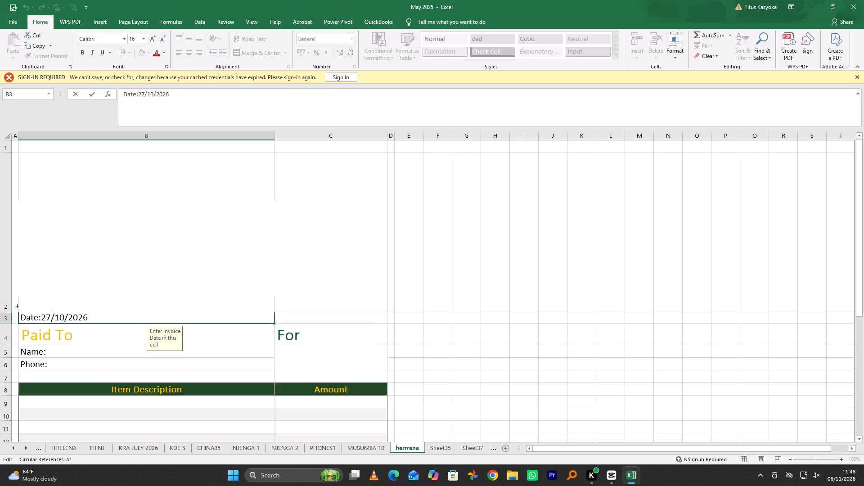
pyautogui.press('BackSpace')
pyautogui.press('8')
# Enter the new payee's name in capitals after the Name: label on the herrrena voucher.
pyautogui.click(61, 354)
pyautogui.click(61, 353)
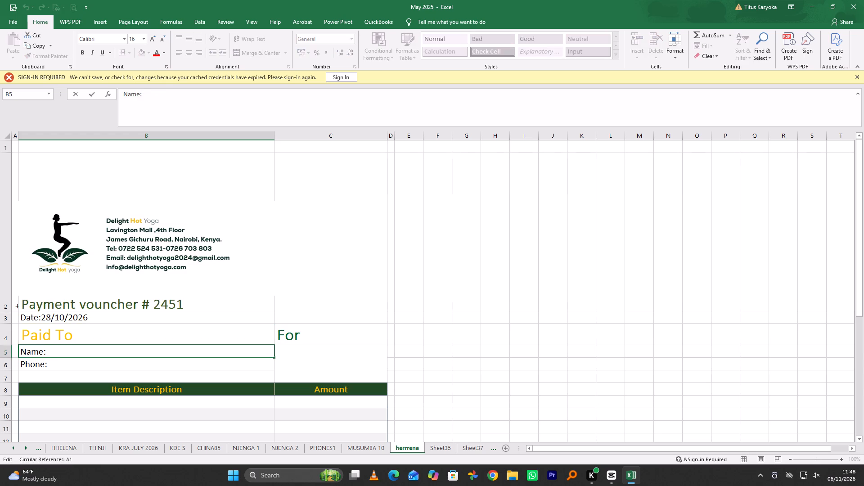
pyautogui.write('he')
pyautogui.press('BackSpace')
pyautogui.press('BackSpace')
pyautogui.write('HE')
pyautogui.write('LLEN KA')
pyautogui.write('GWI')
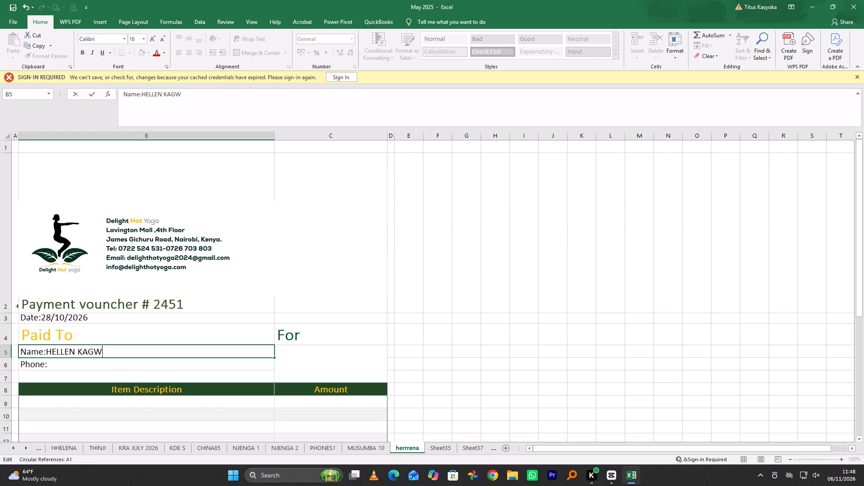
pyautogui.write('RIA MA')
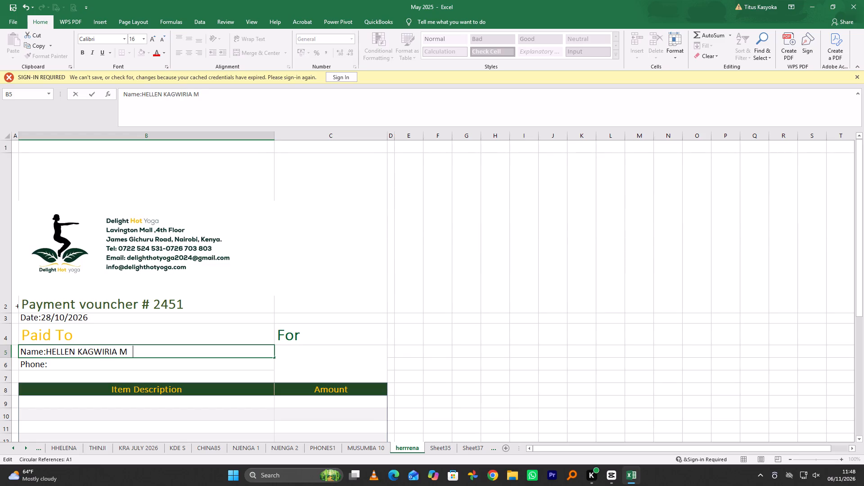
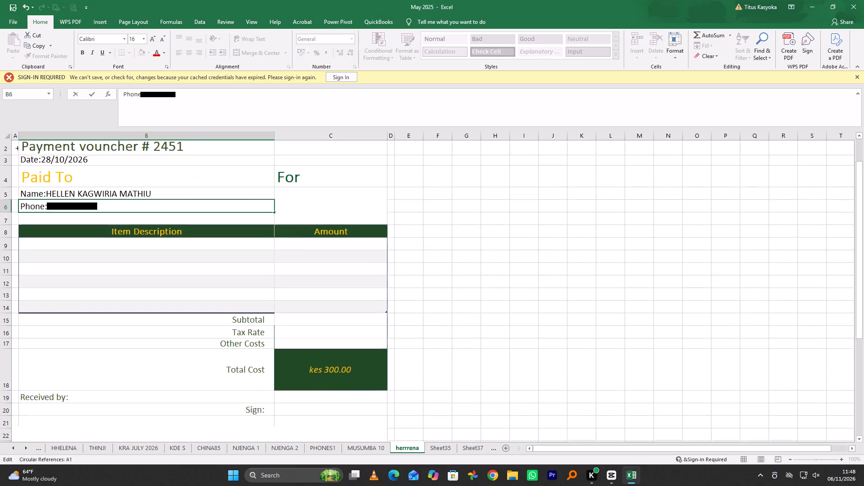
# Enter RECOVERY as the purpose under For on the herrrena voucher.
pyautogui.doubleClick(297, 182)
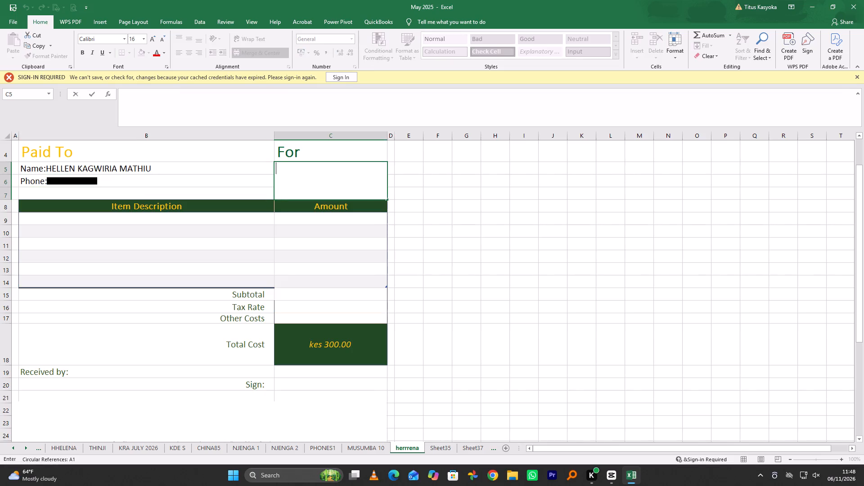
pyautogui.write('RECO')
pyautogui.write('VERY')
pyautogui.click(146, 216)
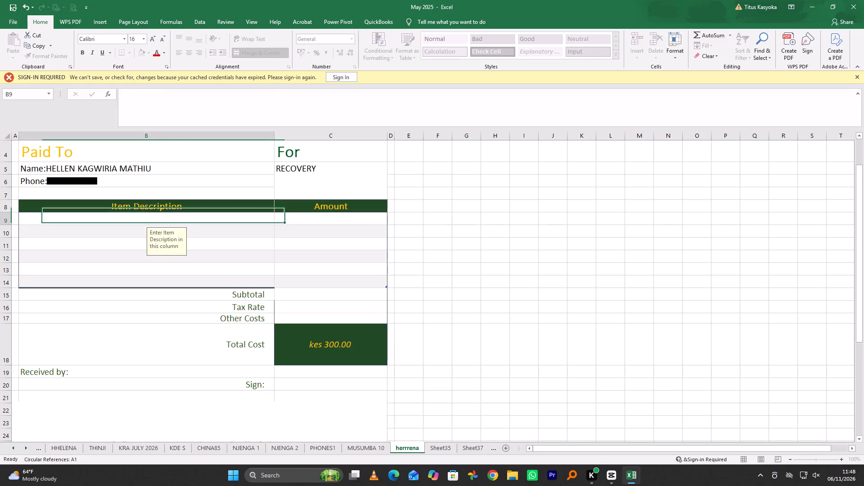
pyautogui.press('r')
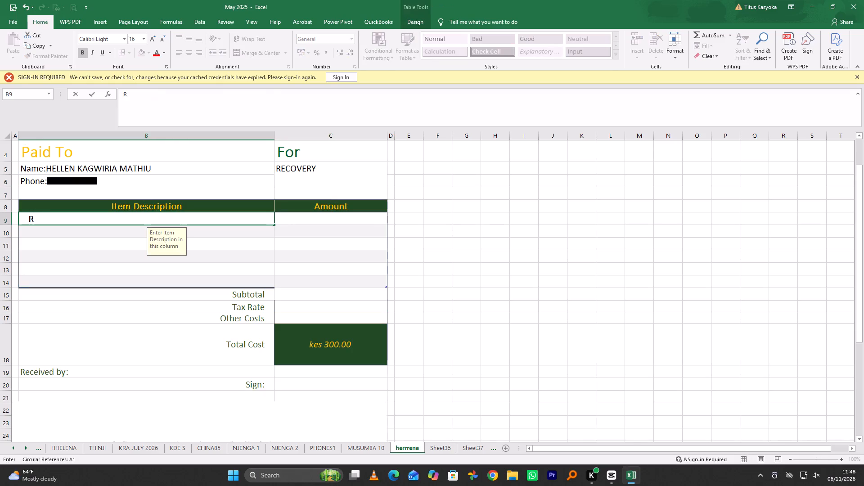
pyautogui.press('e')
pyautogui.write('co')
pyautogui.write('very')
pyautogui.press('space')
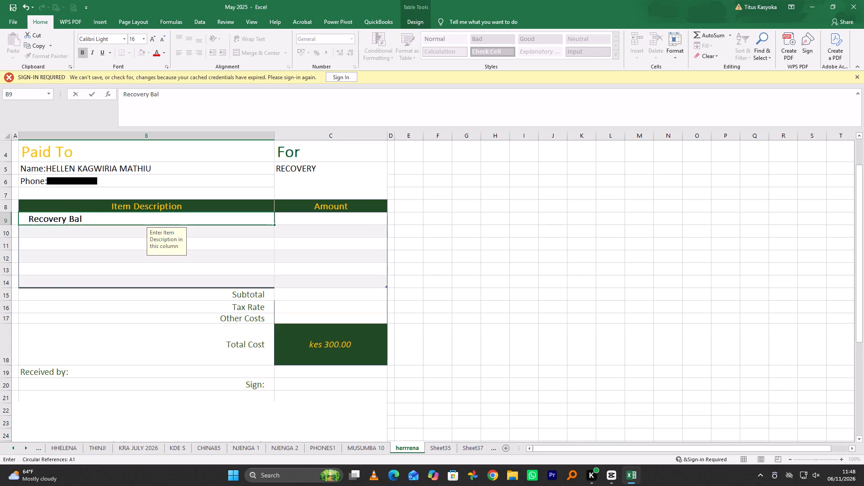
pyautogui.write('ance')
pyautogui.press('space')
# Enter kes 10,000.00 as the amount for the Recovery Balance June item.
pyautogui.click(301, 216)
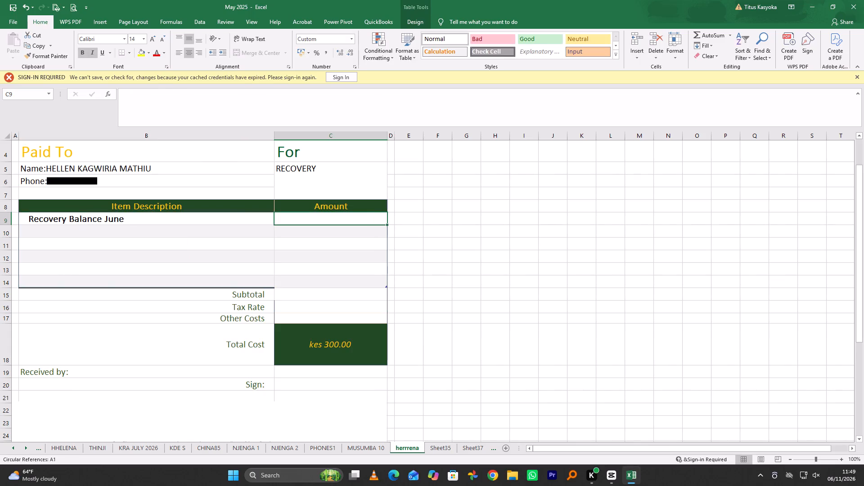
pyautogui.write('kes')
pyautogui.press('space')
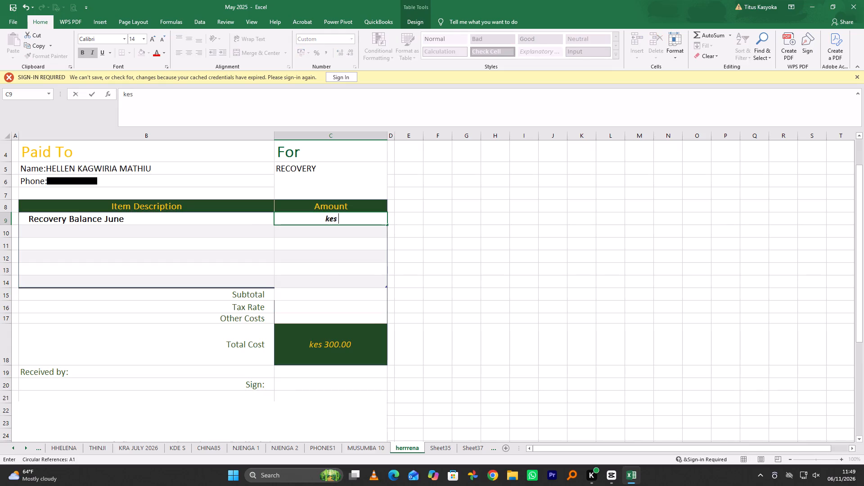
pyautogui.write('10,000.00')
# Copy the item amount kes 10,000.00 into the Total Cost cell, replacing the old total.
pyautogui.moveTo(359, 220); pyautogui.dragTo(300, 221)
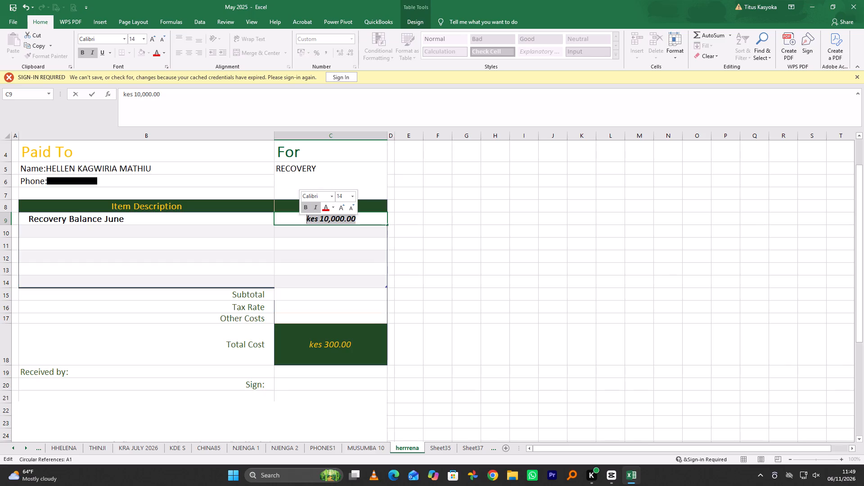
pyautogui.hotkey('ctrl', 'c')
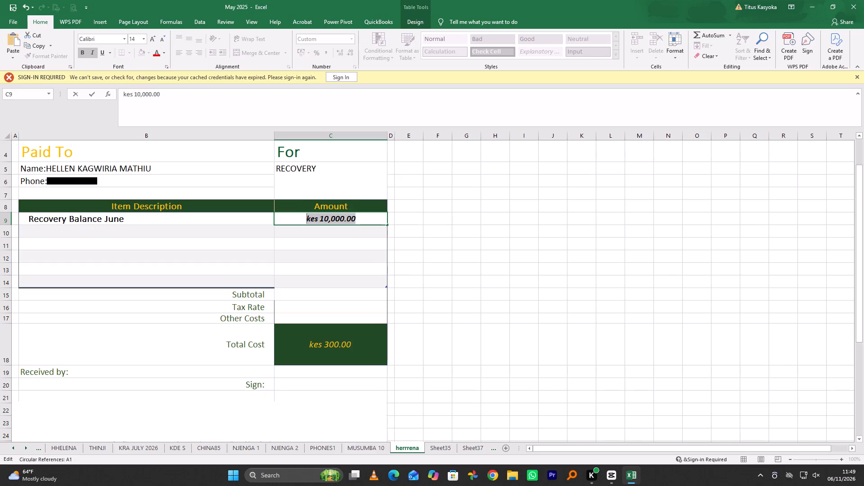
pyautogui.click(342, 349)
pyautogui.hotkey('ctrl', 'v')
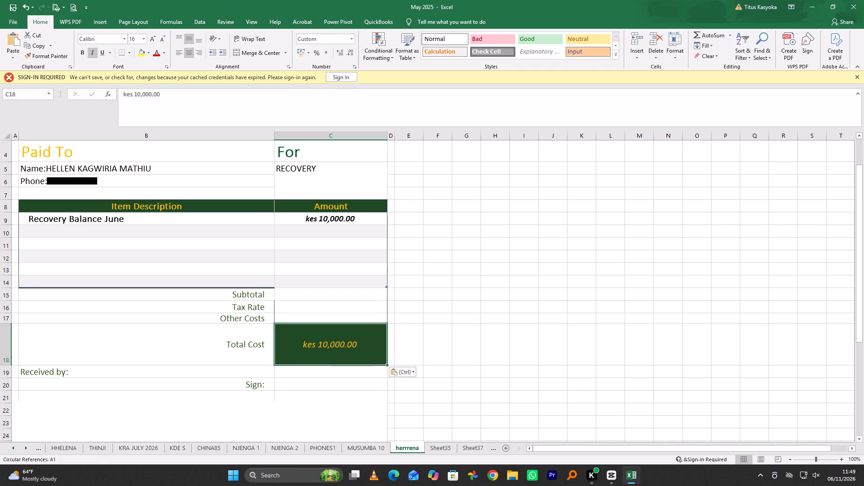
pyautogui.click(542, 342)
# Shorten the front footer picture below the signature area so its bottom edge ends at row 29.
pyautogui.scroll(-2, 223, 333)
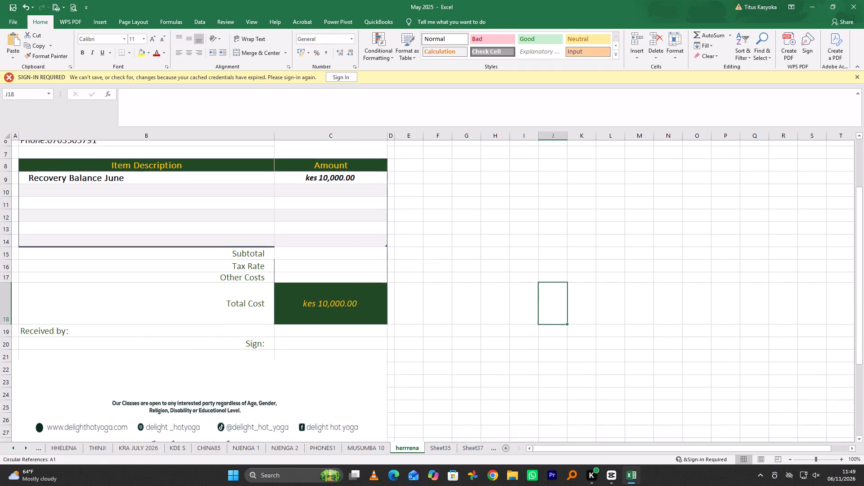
pyautogui.scroll(-2, 228, 332)
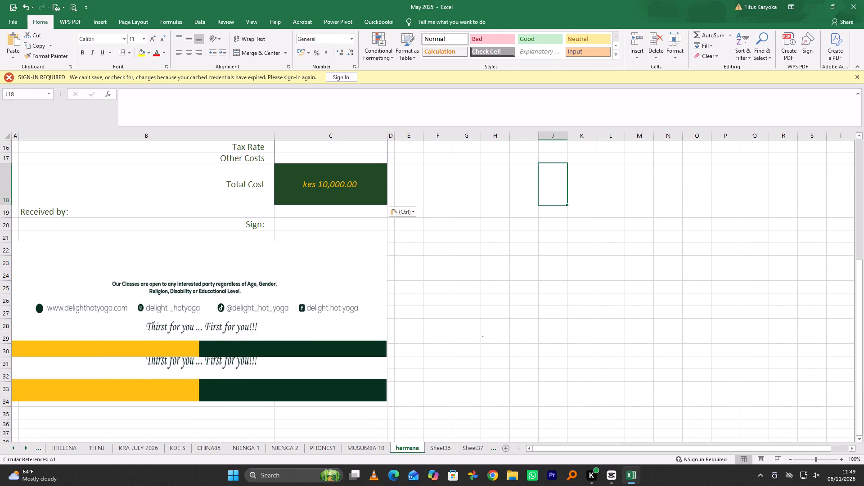
pyautogui.click(216, 332)
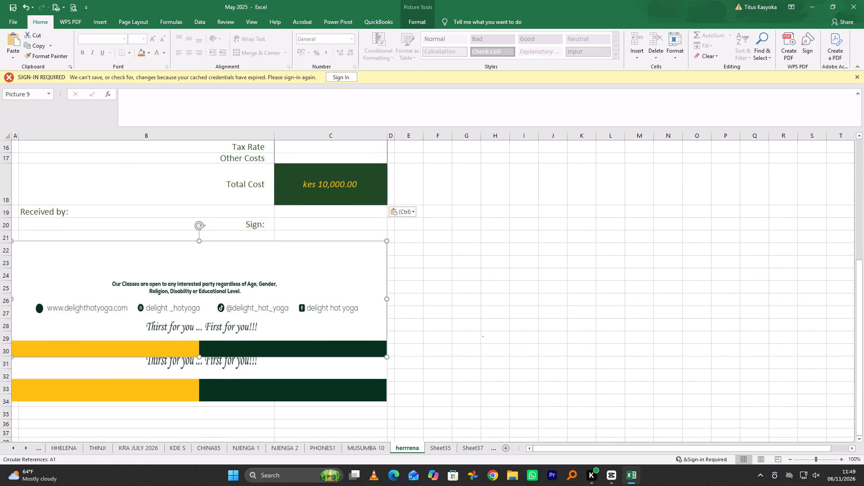
pyautogui.moveTo(199, 356); pyautogui.dragTo(203, 342)
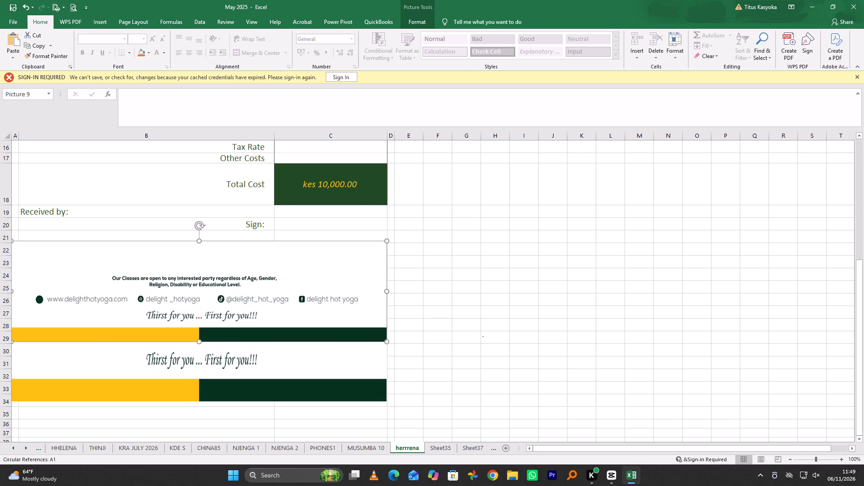
# Remove the duplicate footer picture lying behind the shortened one on the herrrena voucher.
pyautogui.rightClick(230, 365)
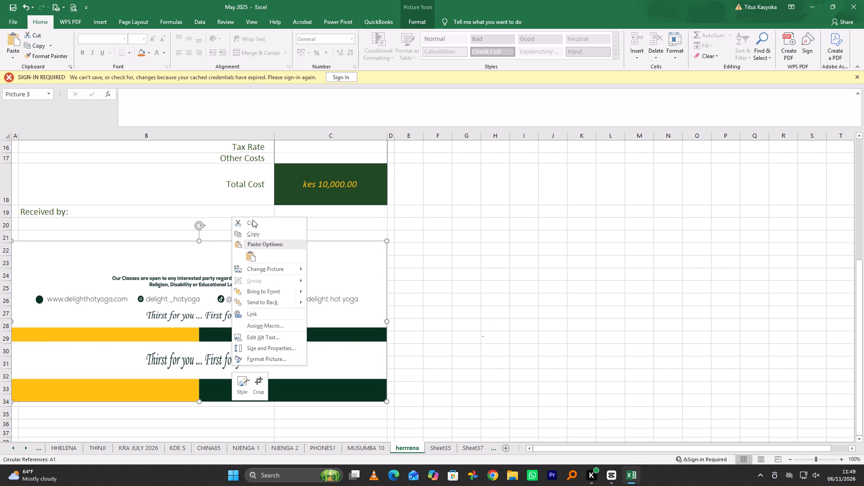
pyautogui.click(252, 220)
pyautogui.click(565, 379)
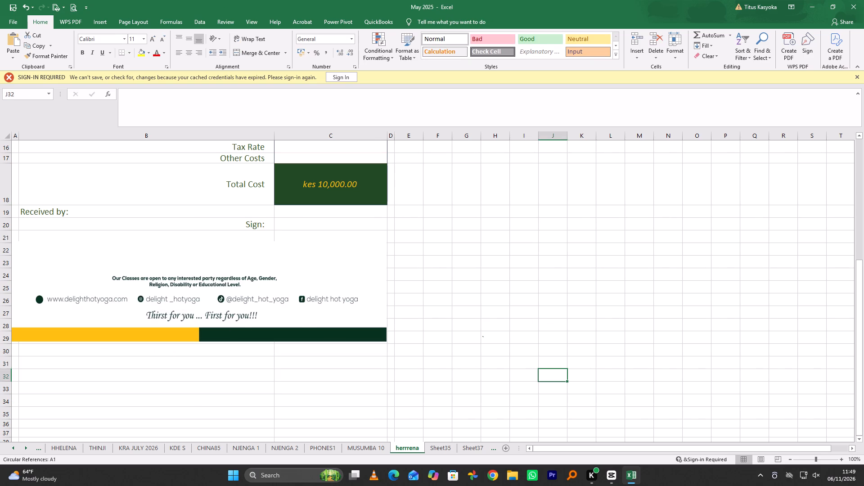
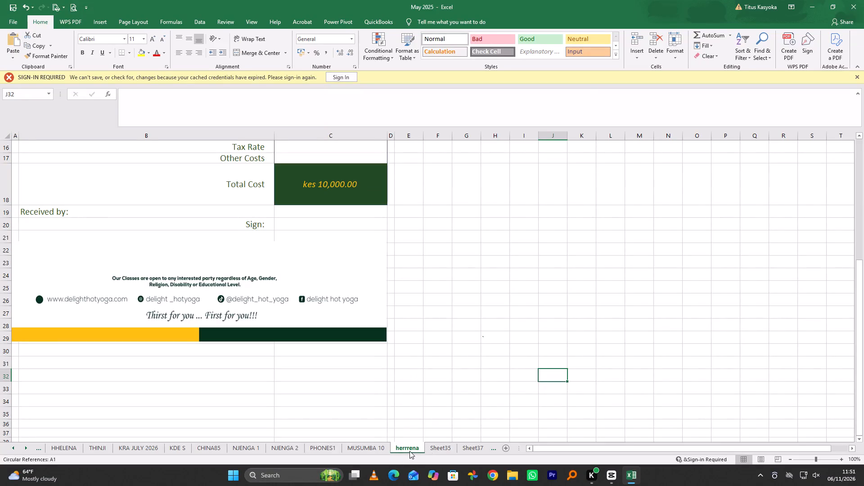
# Change the payment voucher number on the herrrena sheet to 2452.
pyautogui.doubleClick(443, 450)
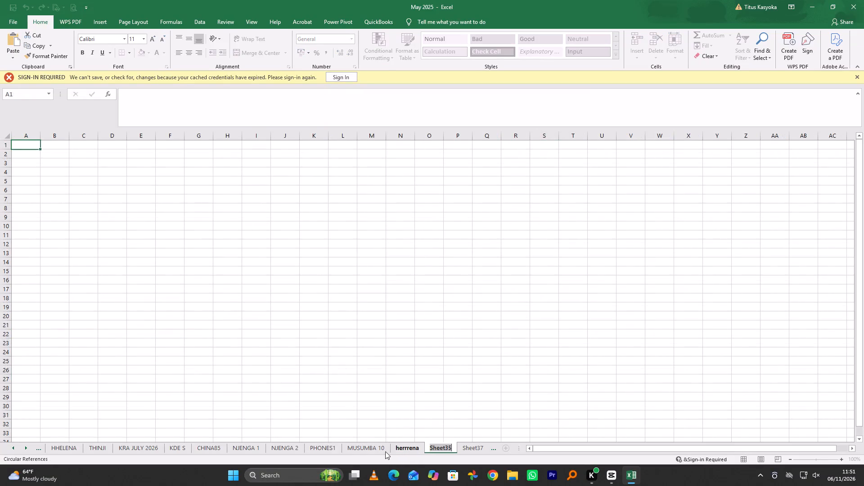
pyautogui.click(360, 450)
pyautogui.click(405, 450)
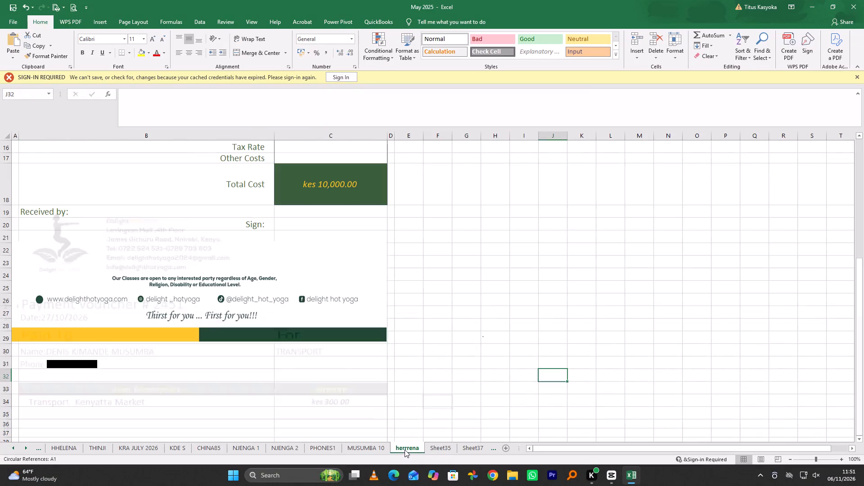
pyautogui.scroll(11, 365, 412)
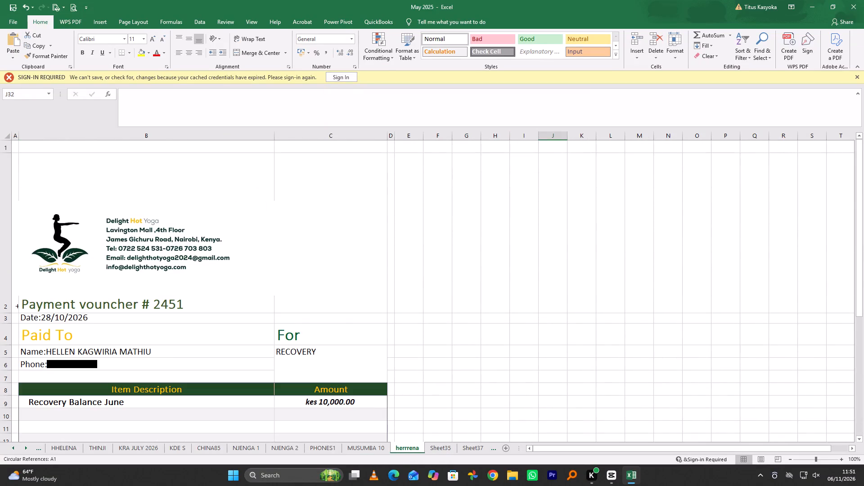
pyautogui.doubleClick(185, 303)
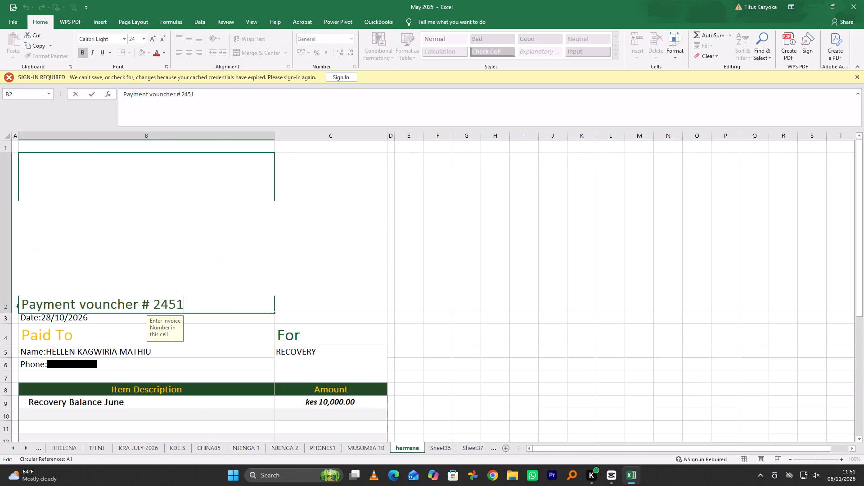
pyautogui.press('BackSpace')
pyautogui.press('5')
pyautogui.press('BackSpace')
pyautogui.press('2')
pyautogui.click(540, 402)
# Rename Sheet35 as HELLENNNN.
pyautogui.doubleClick(444, 449)
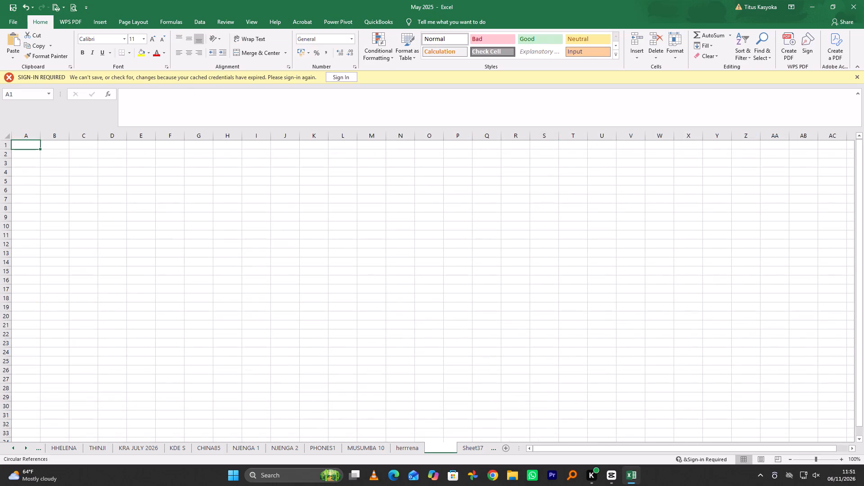
pyautogui.write('HELLLE')
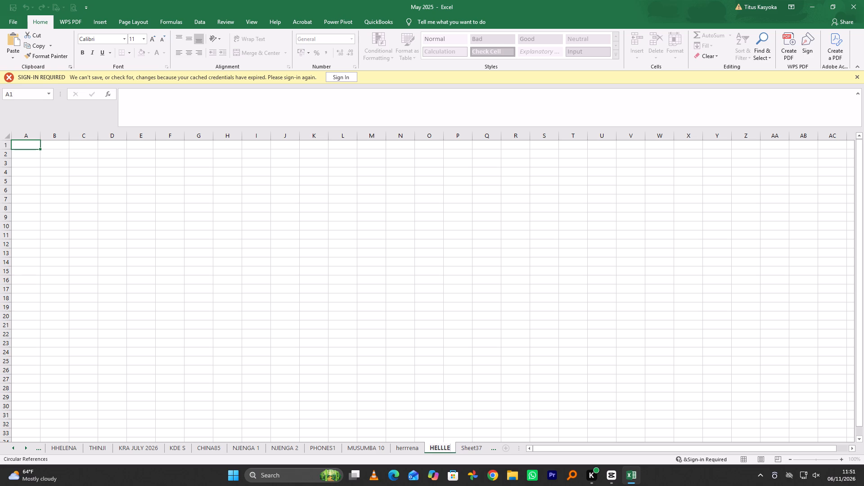
pyautogui.press('n')
pyautogui.click(409, 452)
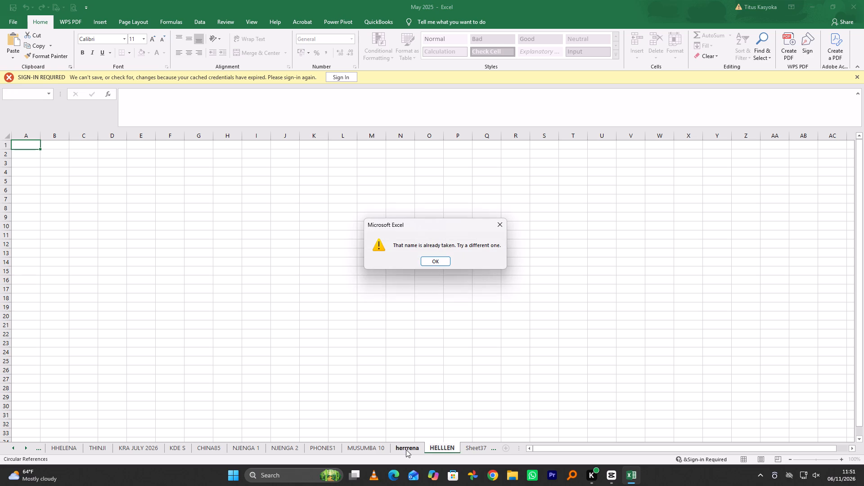
pyautogui.click(431, 259)
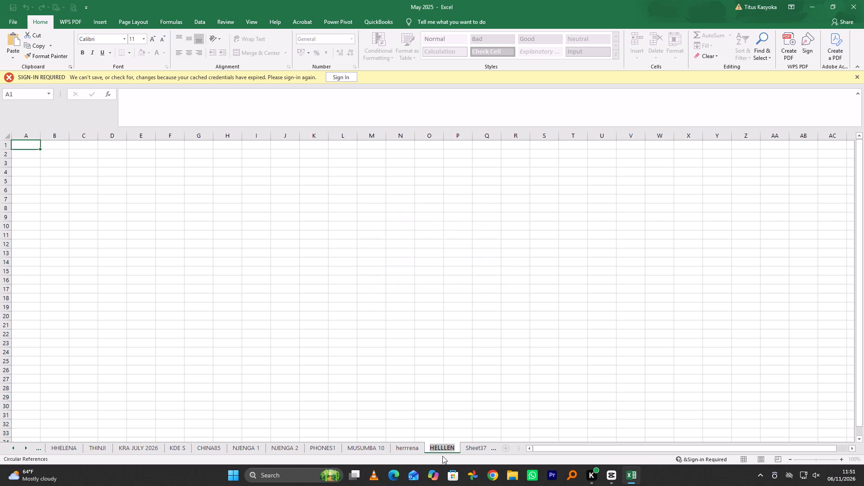
pyautogui.write('HELLENNNN')
# Copy the entire herrrena voucher sheet and paste it into the HELLENNNN sheet.
pyautogui.click(405, 445)
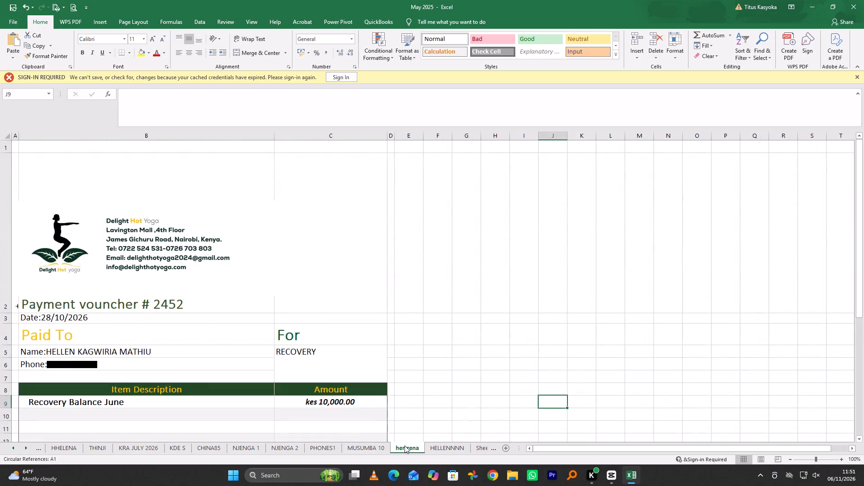
pyautogui.rightClick(6, 136)
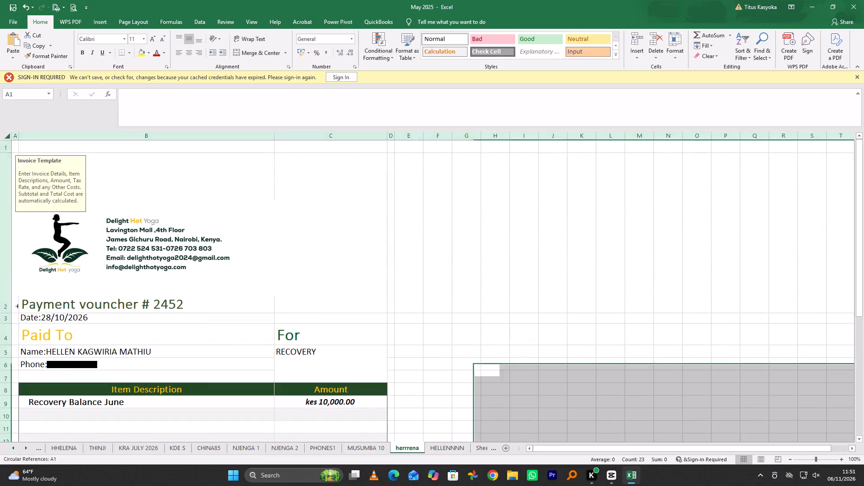
pyautogui.click(38, 151)
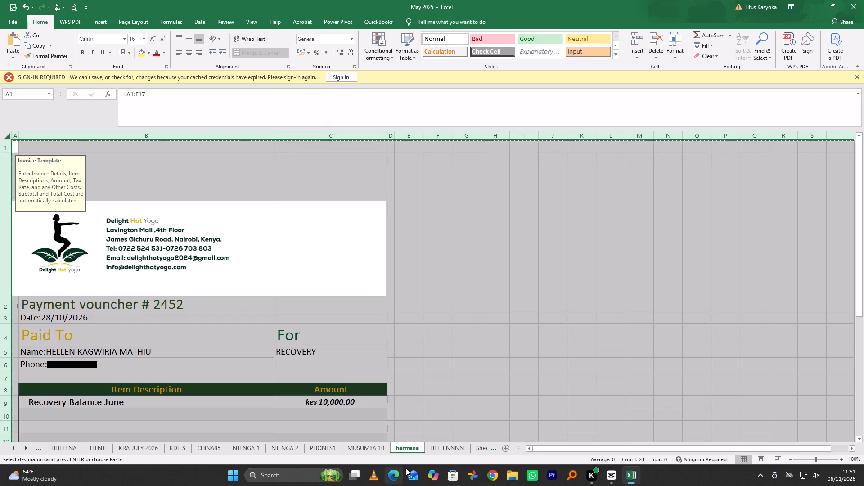
pyautogui.click(452, 449)
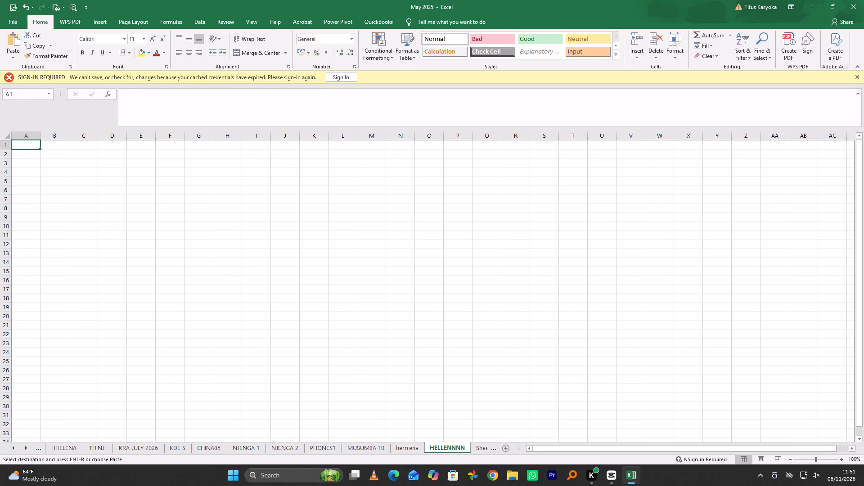
pyautogui.rightClick(4, 135)
pyautogui.click(23, 170)
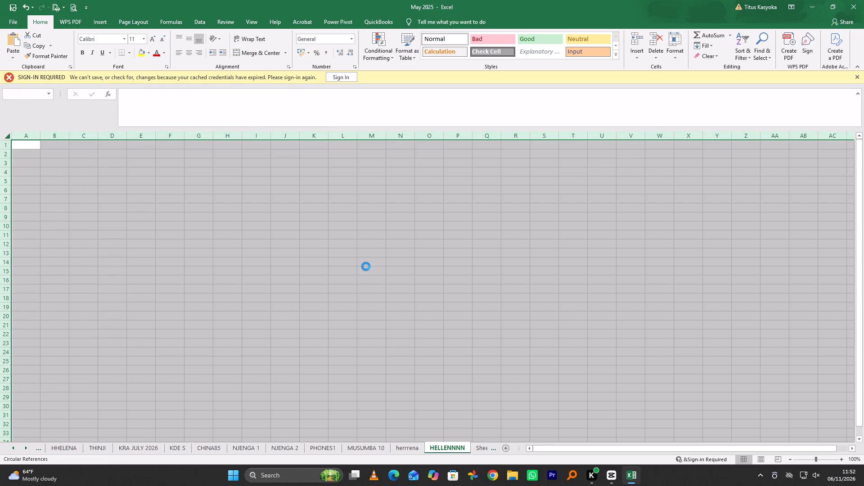
pyautogui.click(446, 285)
# Shrink the front header picture to fit just above the voucher title, moving the stretched duplicate out beside the voucher.
pyautogui.click(231, 382)
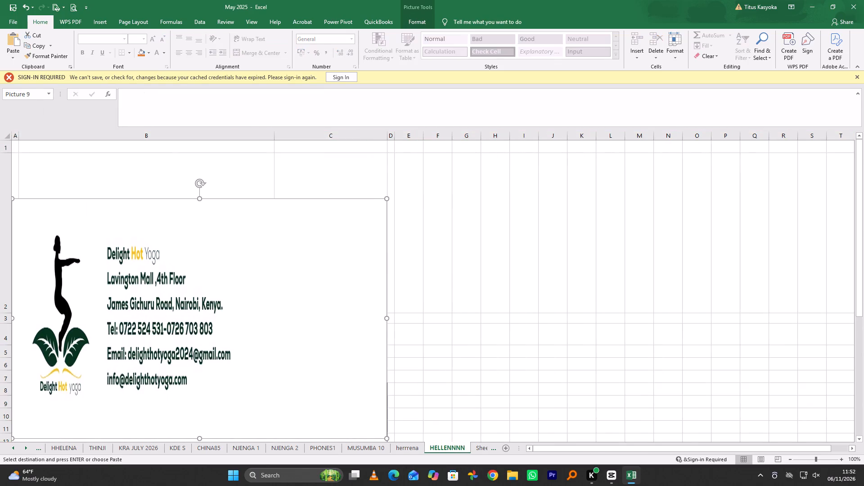
pyautogui.moveTo(199, 198); pyautogui.dragTo(201, 376)
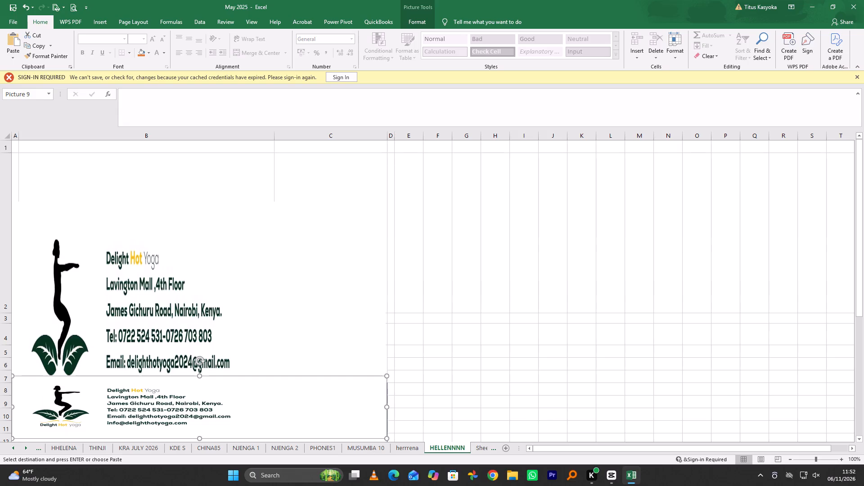
pyautogui.rightClick(200, 288)
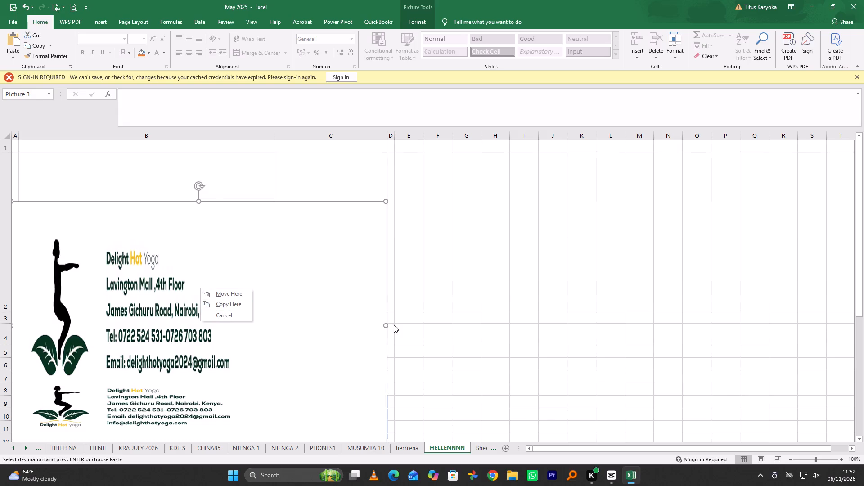
pyautogui.moveTo(556, 330); pyautogui.dragTo(548, 329)
pyautogui.moveTo(221, 316); pyautogui.dragTo(647, 324)
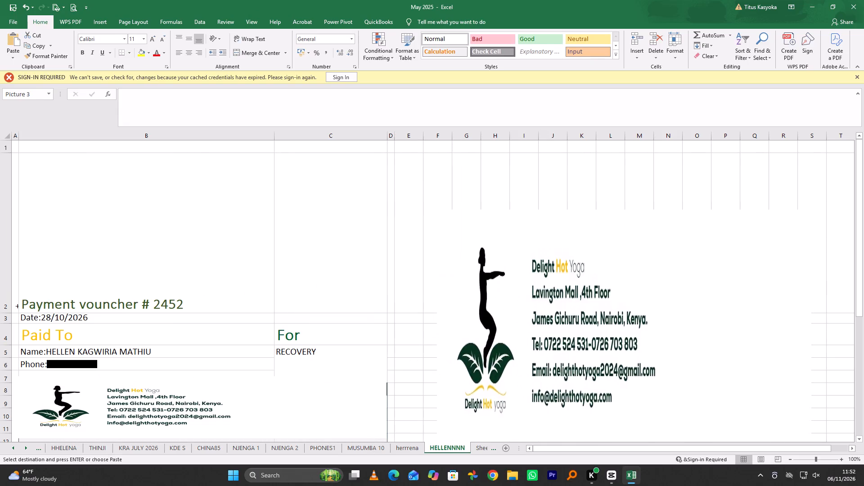
pyautogui.moveTo(647, 324); pyautogui.dragTo(664, 315)
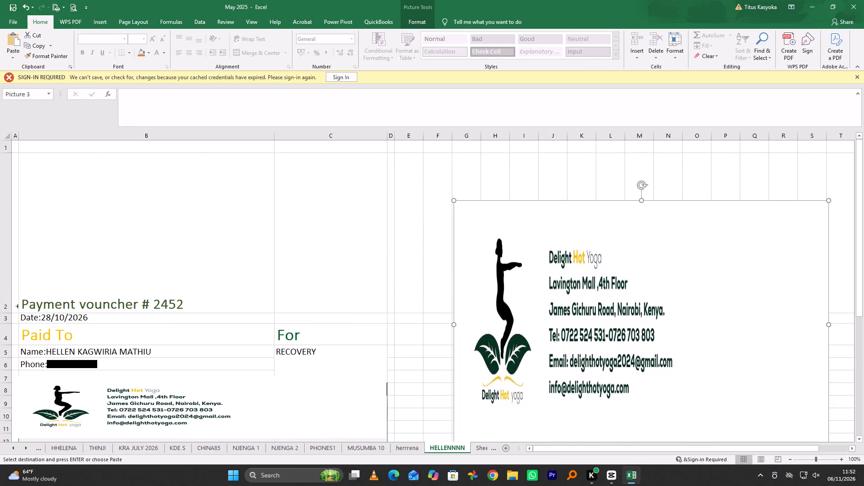
pyautogui.moveTo(200, 400); pyautogui.dragTo(154, 251)
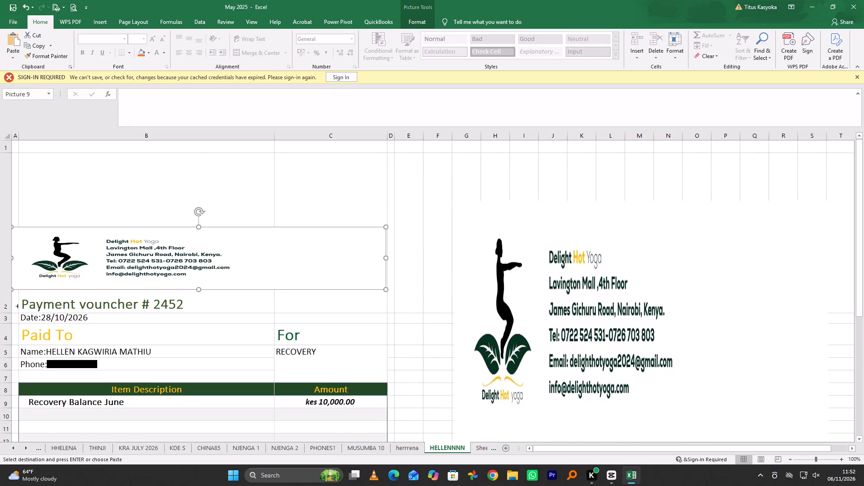
pyautogui.moveTo(198, 228); pyautogui.dragTo(198, 209)
# Change the payment voucher number on the HELLENNNN sheet to 2453.
pyautogui.doubleClick(184, 305)
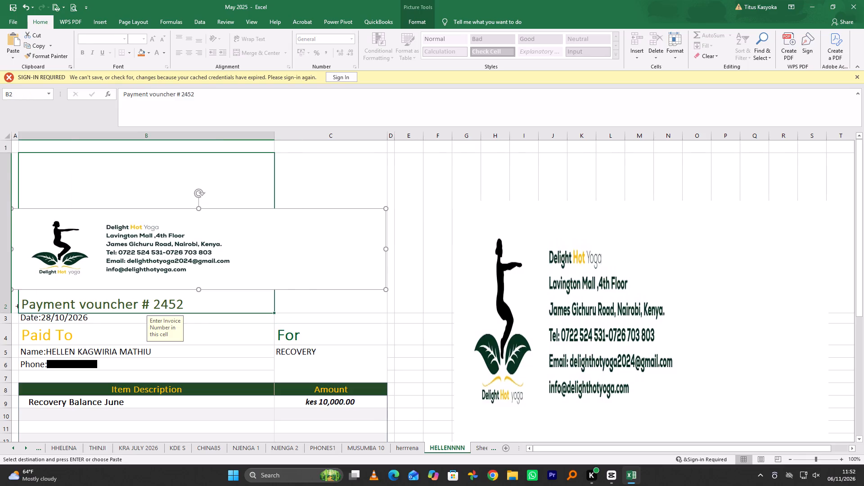
pyautogui.press('BackSpace')
pyautogui.press('3')
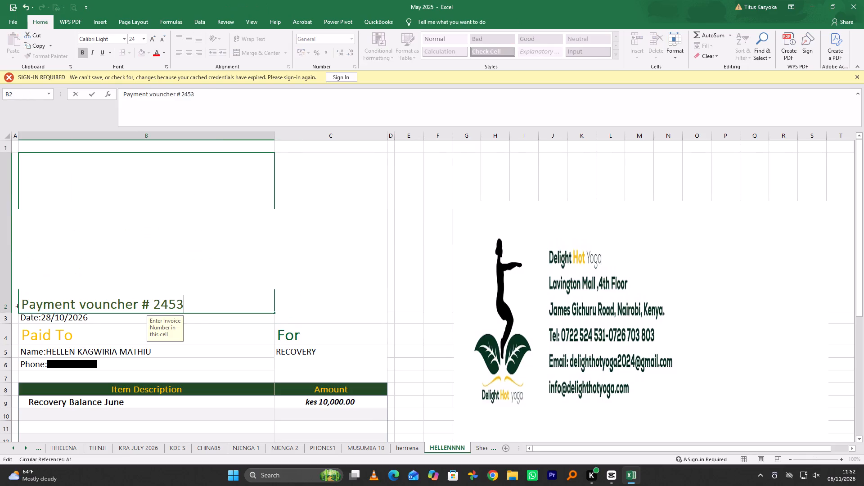
pyautogui.click(465, 272)
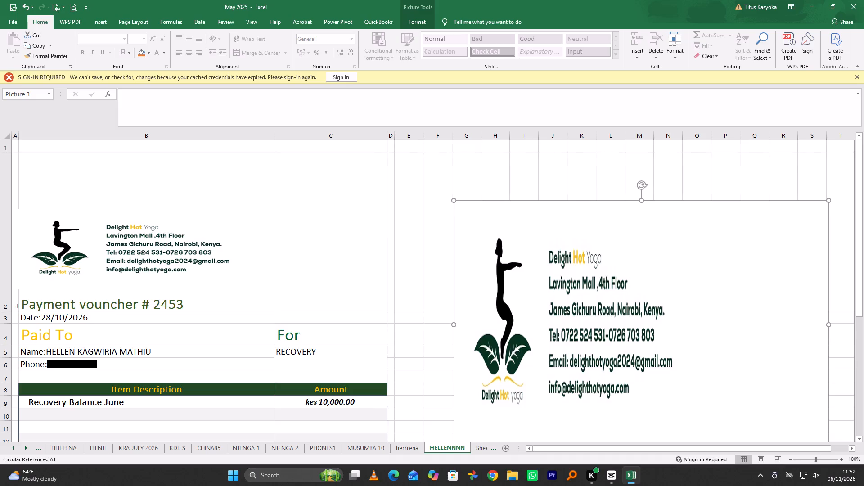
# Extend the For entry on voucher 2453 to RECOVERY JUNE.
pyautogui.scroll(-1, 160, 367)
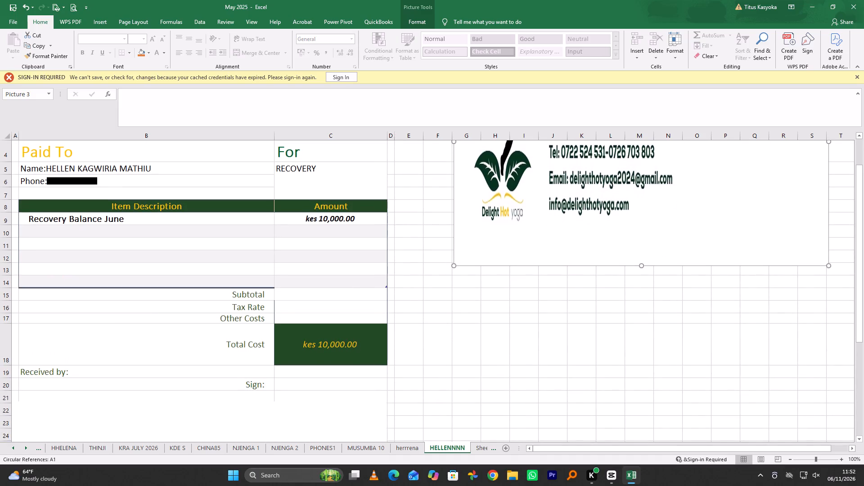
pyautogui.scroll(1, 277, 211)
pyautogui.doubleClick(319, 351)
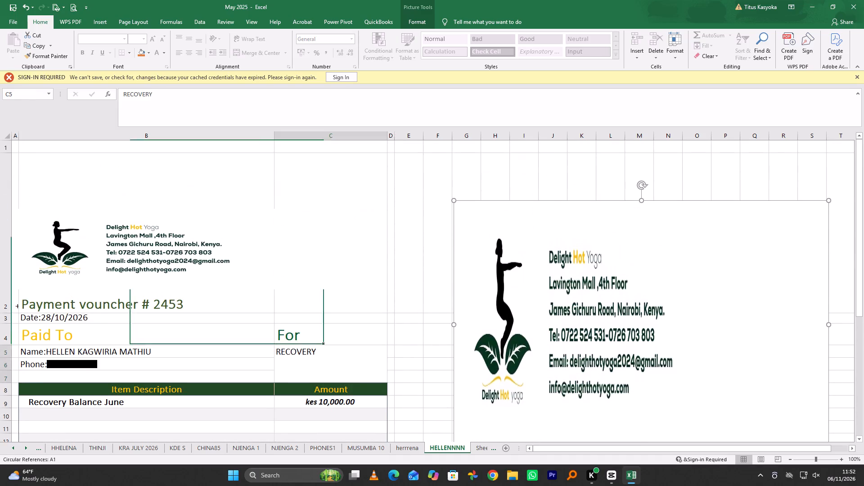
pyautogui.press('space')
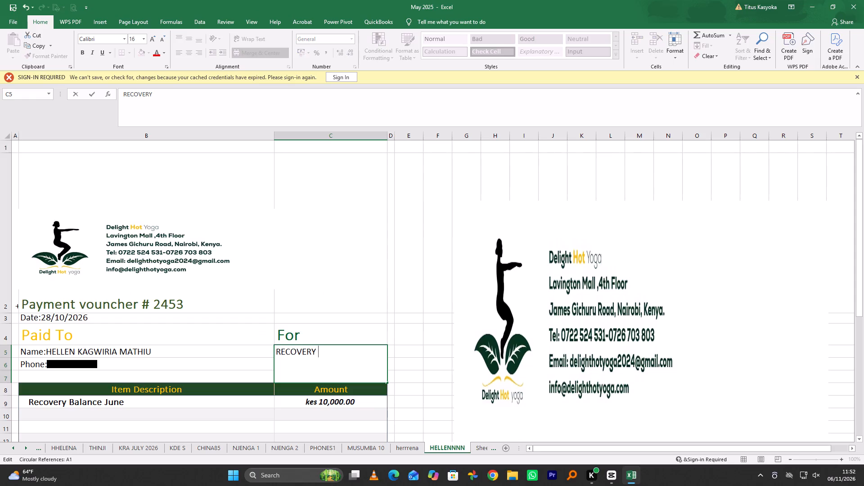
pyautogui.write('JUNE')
# Remove the stretched duplicate header picture lying beside voucher 2453.
pyautogui.rightClick(645, 342)
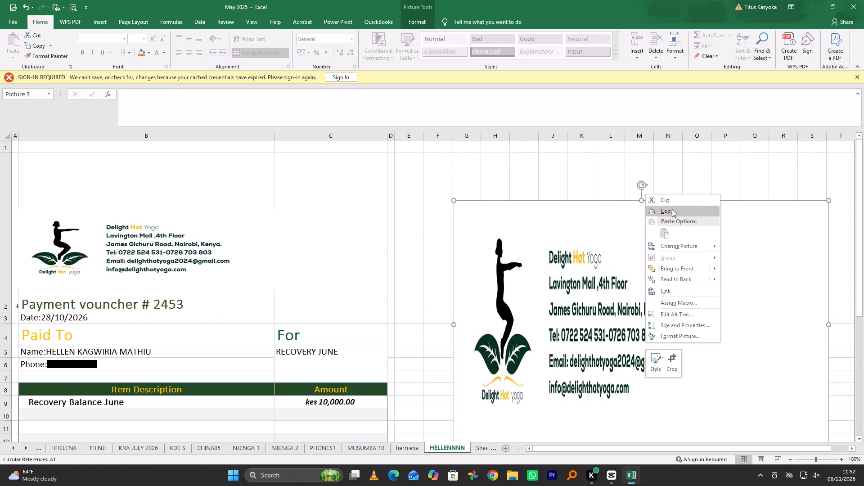
pyautogui.click(672, 200)
pyautogui.click(657, 325)
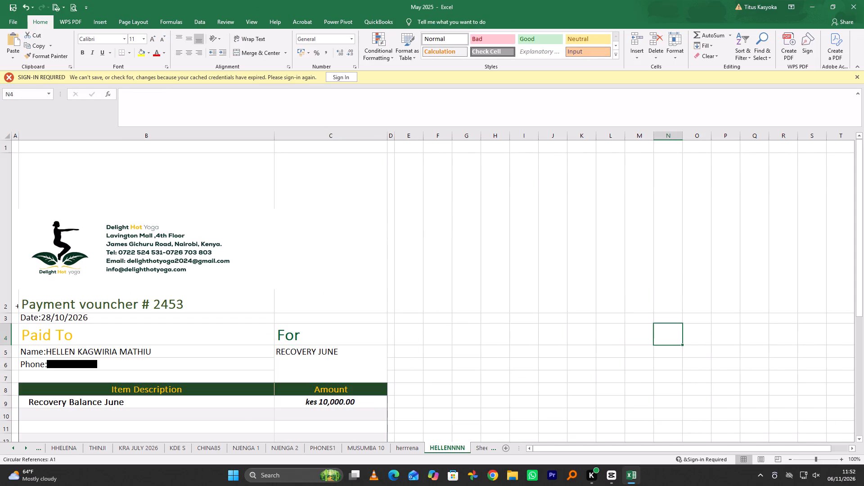
# Shorten the footer picture on the HELLENNNN voucher so its bottom edge ends at row 29.
pyautogui.scroll(1, 360, 375)
pyautogui.scroll(-4, 360, 376)
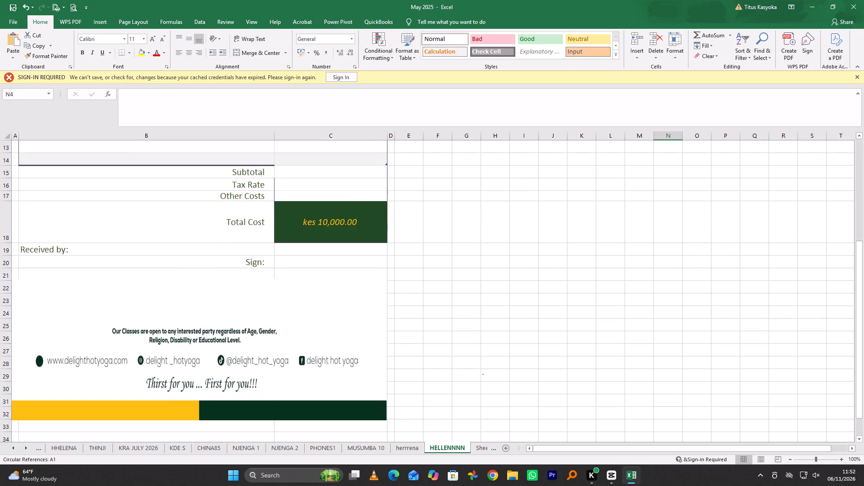
pyautogui.click(287, 353)
pyautogui.moveTo(199, 422); pyautogui.dragTo(200, 391)
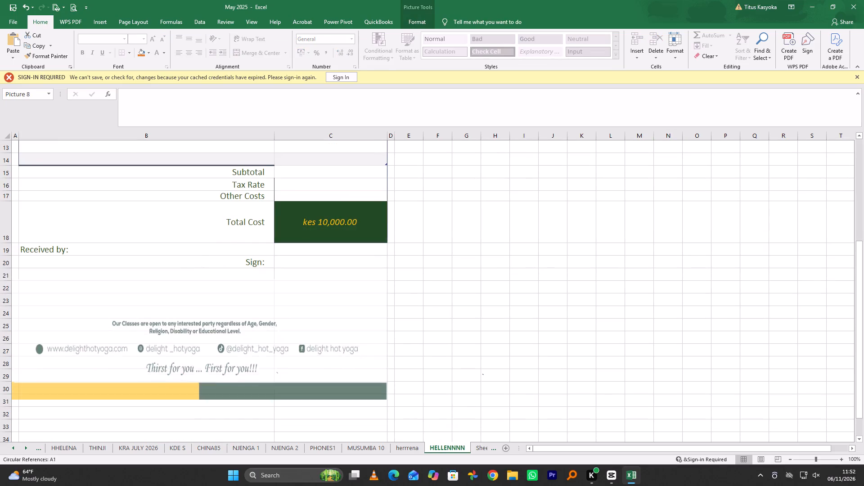
pyautogui.moveTo(200, 391); pyautogui.dragTo(200, 380)
pyautogui.click(563, 325)
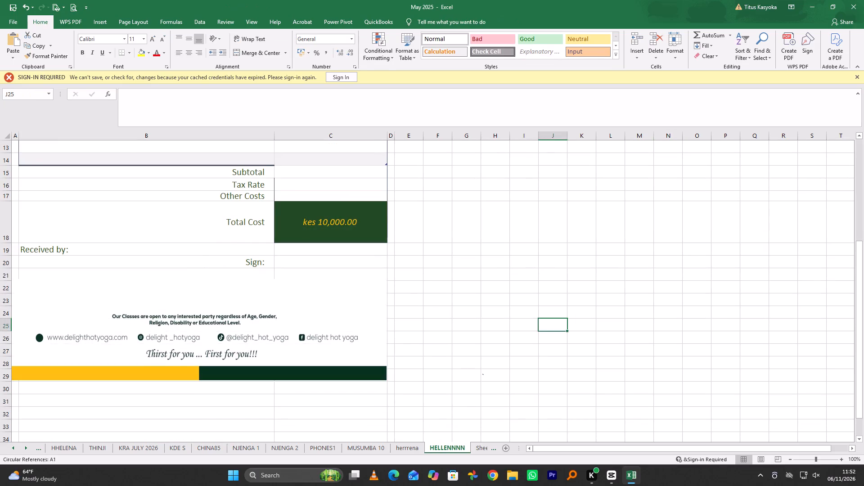
# Clear the Recovery Balance June description, its amount and the Total Cost value from voucher 2453.
pyautogui.scroll(6, 481, 343)
pyautogui.click(334, 406)
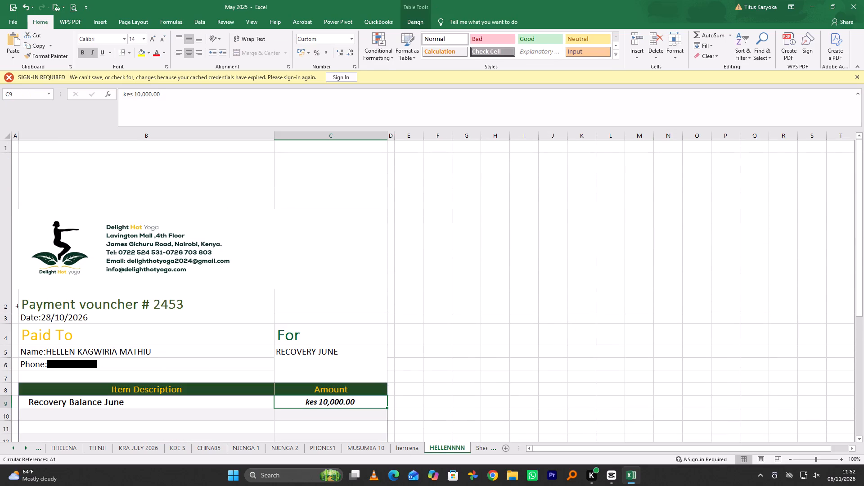
pyautogui.press('BackSpace')
pyautogui.scroll(-3, 373, 413)
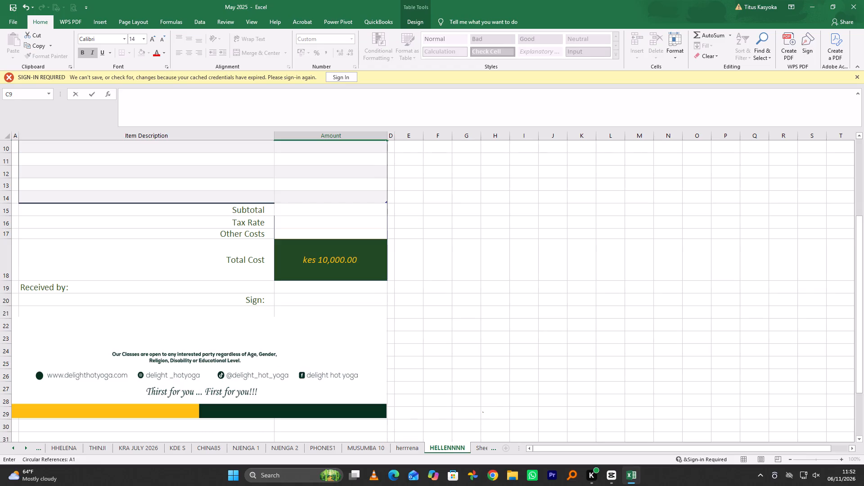
pyautogui.click(341, 248)
pyautogui.press('BackSpace')
pyautogui.scroll(4, 153, 206)
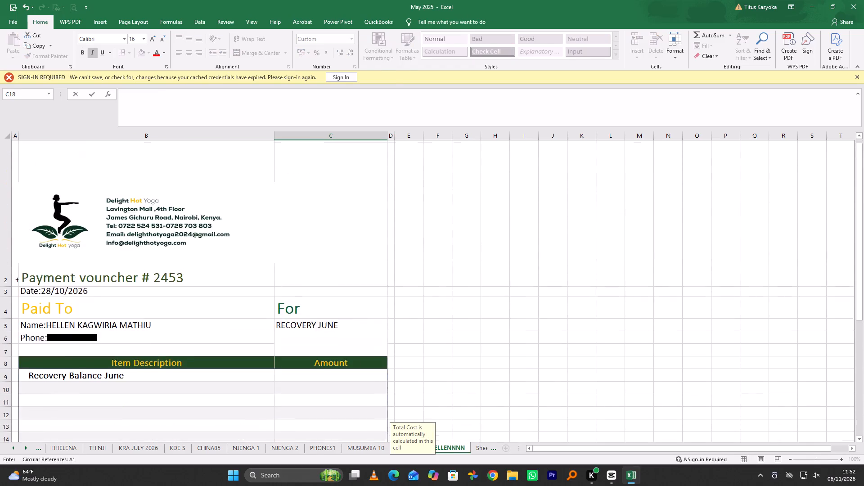
pyautogui.click(112, 405)
pyautogui.press('BackSpace')
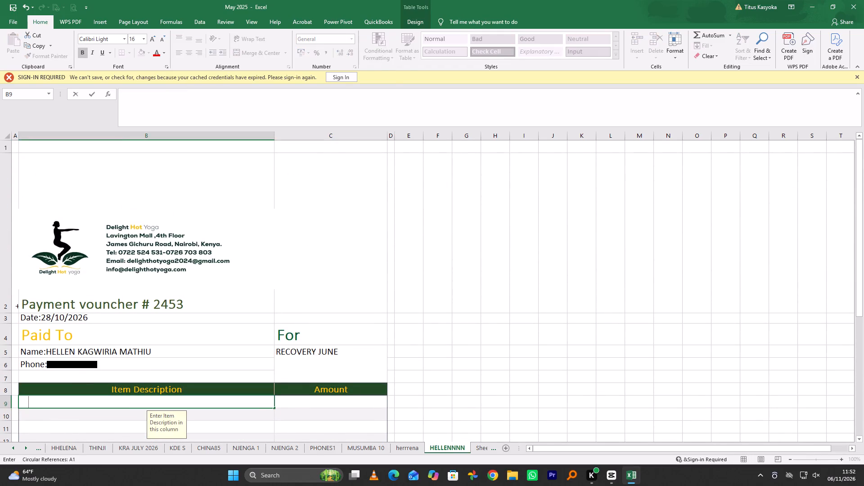
# Change the For entry on voucher 2453 to RECOVERY AUGUST.
pyautogui.doubleClick(343, 351)
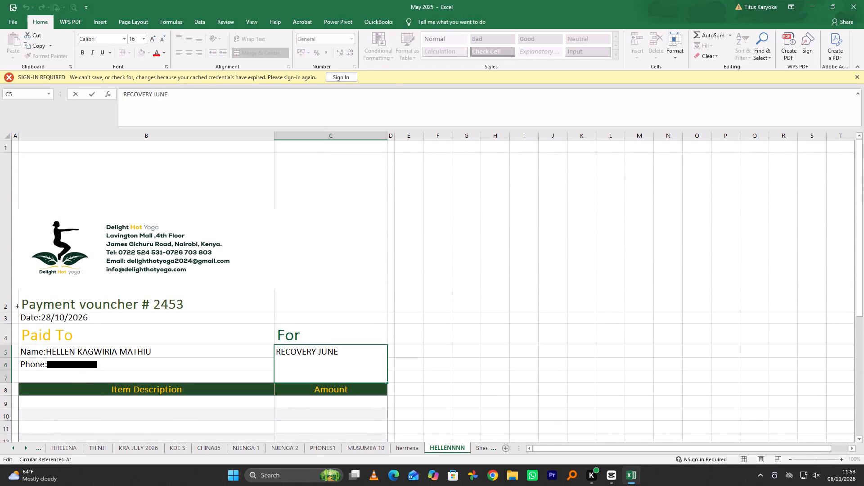
pyautogui.press('BackSpace')
pyautogui.press('BackSpace')
pyautogui.press('BackSpace')
pyautogui.press('BackSpace')
pyautogui.write('AUGUST')
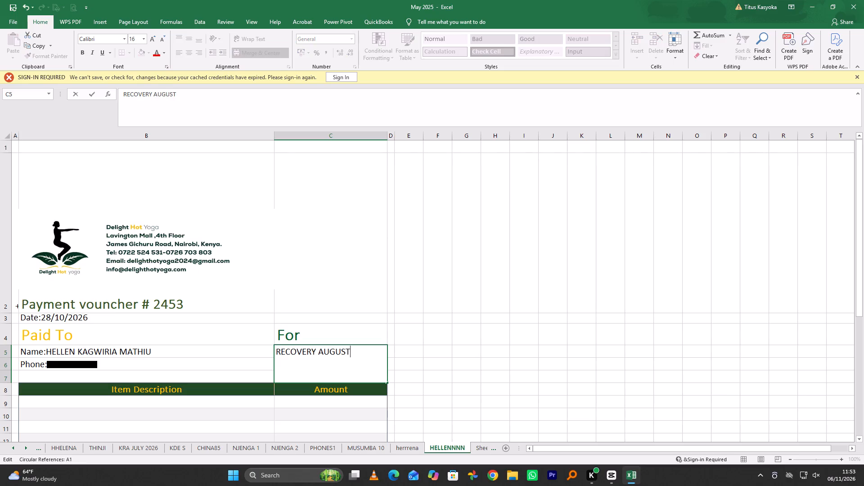
pyautogui.click(562, 365)
pyautogui.scroll(-1, 387, 368)
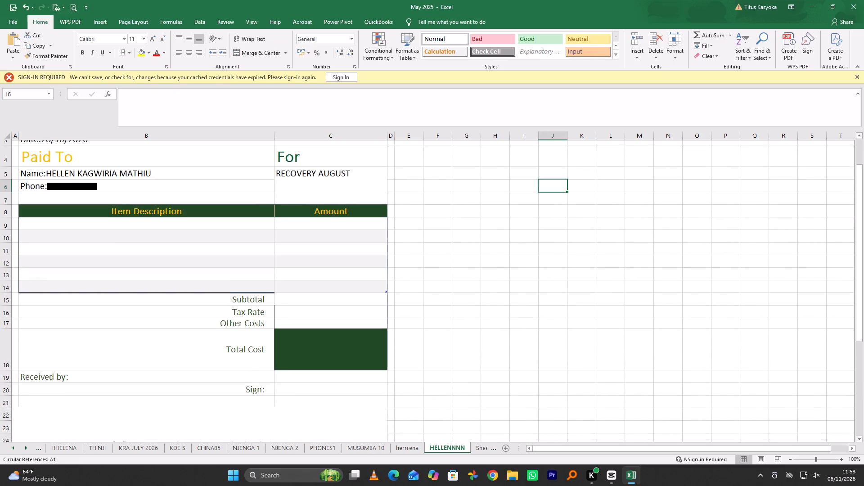
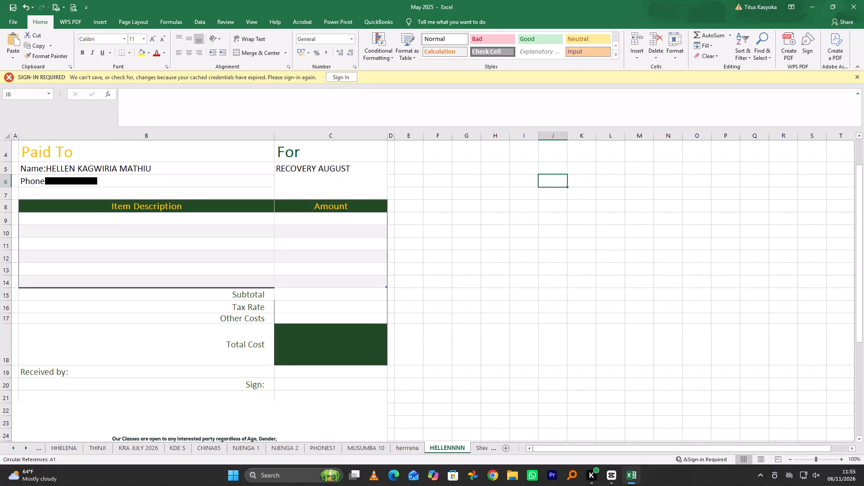
# Enter kes 7,987.00 as the first line's amount on voucher 2453.
pyautogui.click(321, 219)
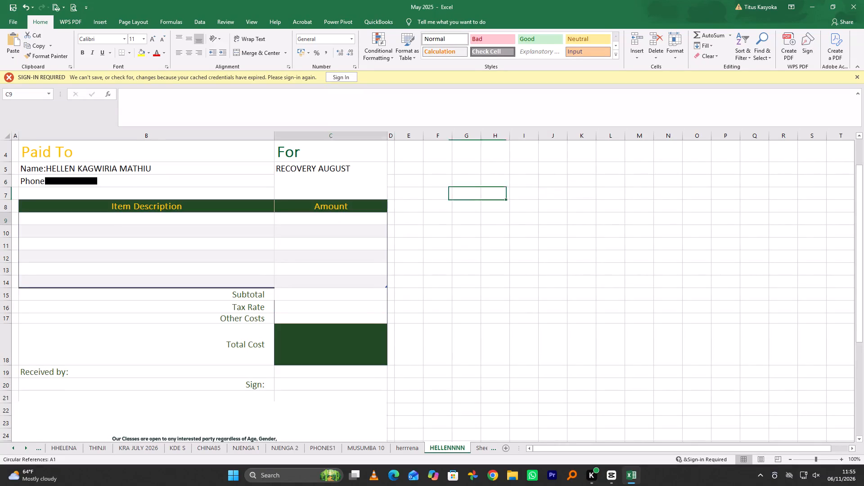
pyautogui.write('kes')
pyautogui.press('space')
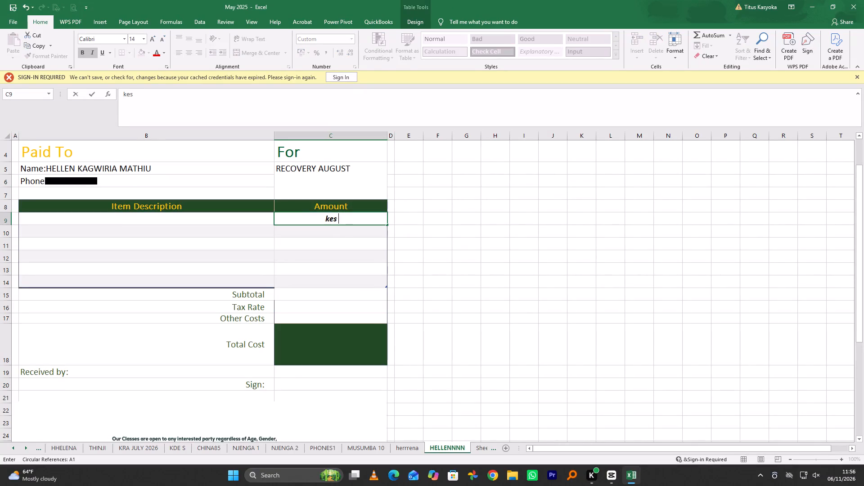
pyautogui.press('7')
pyautogui.press(',')
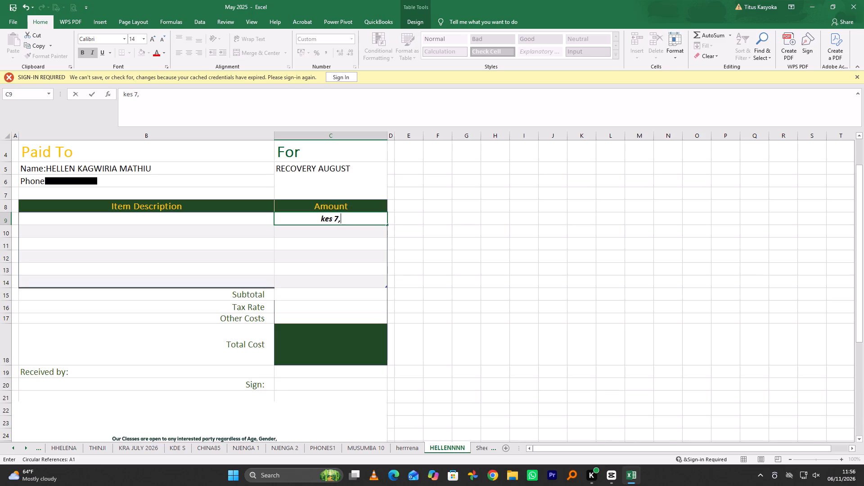
pyautogui.write('98')
pyautogui.write('7.00')
# Enter the first item description on voucher 2453 as "Recovery mat/towel/ellec/water Agust 2026".
pyautogui.click(48, 222)
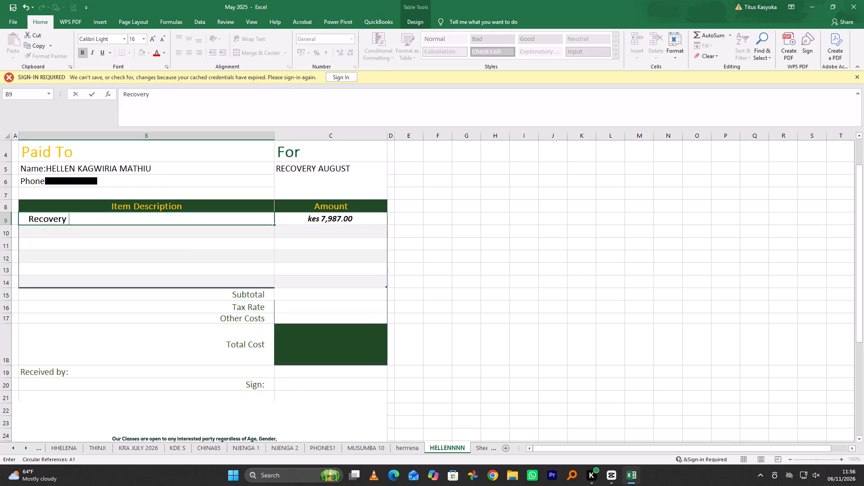
pyautogui.press('m')
pyautogui.write('at/')
pyautogui.write('towel/')
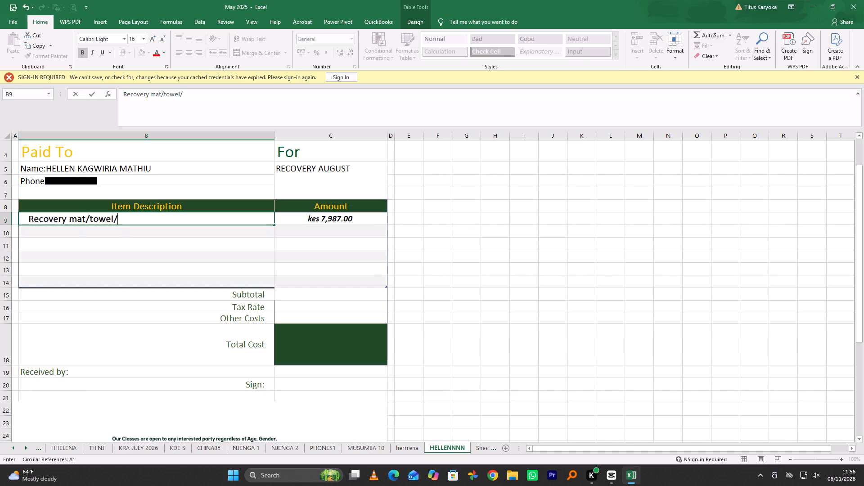
pyautogui.press('e')
pyautogui.write('llec/')
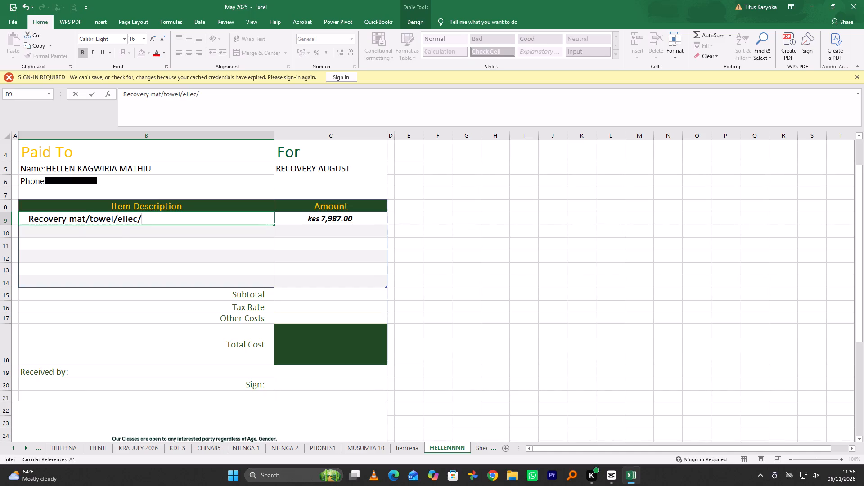
pyautogui.write('wa')
pyautogui.press('t')
pyautogui.write('er')
pyautogui.press('space')
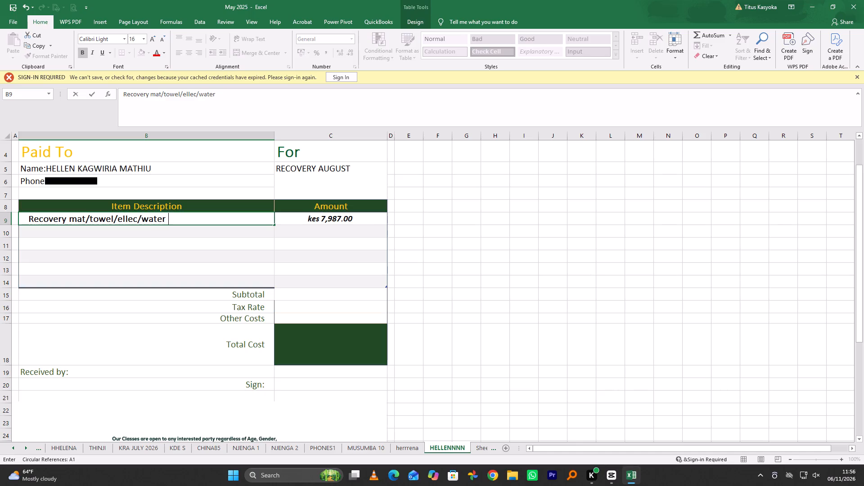
pyautogui.press('g')
pyautogui.write('ust')
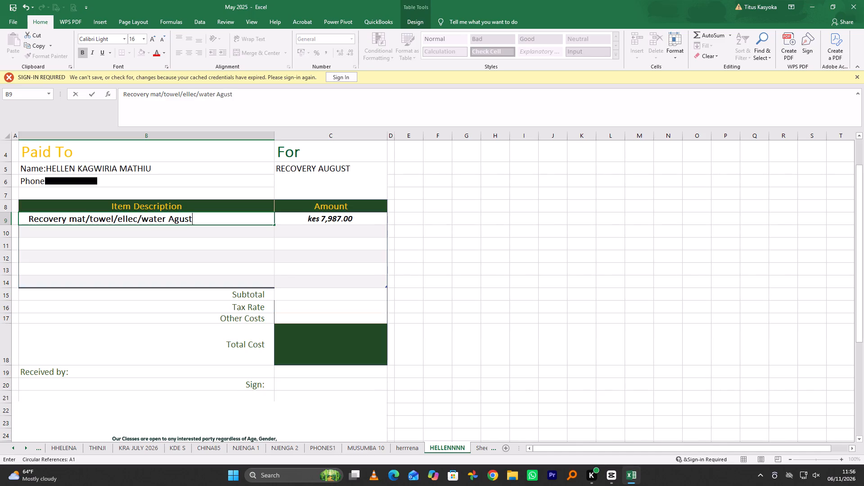
pyautogui.press('space')
pyautogui.write('2026')
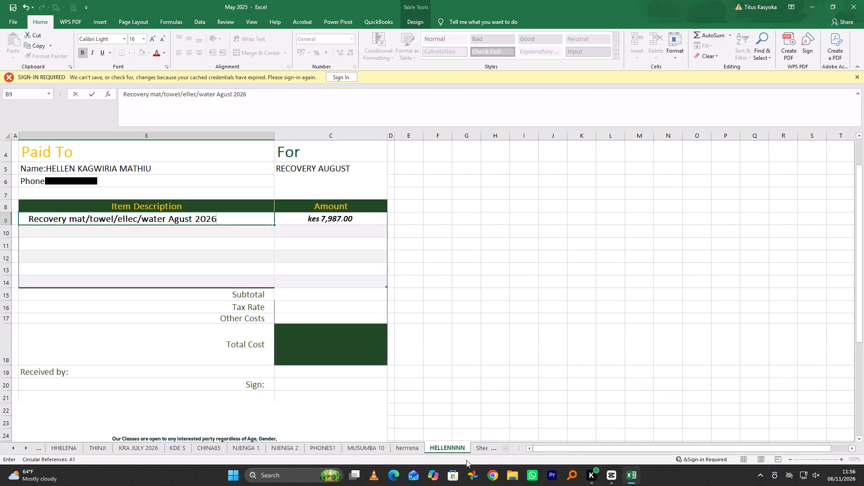
# Add the year 2026 to the end of the Recovery Balance June description on the herrrena voucher.
pyautogui.click(406, 450)
pyautogui.click(195, 427)
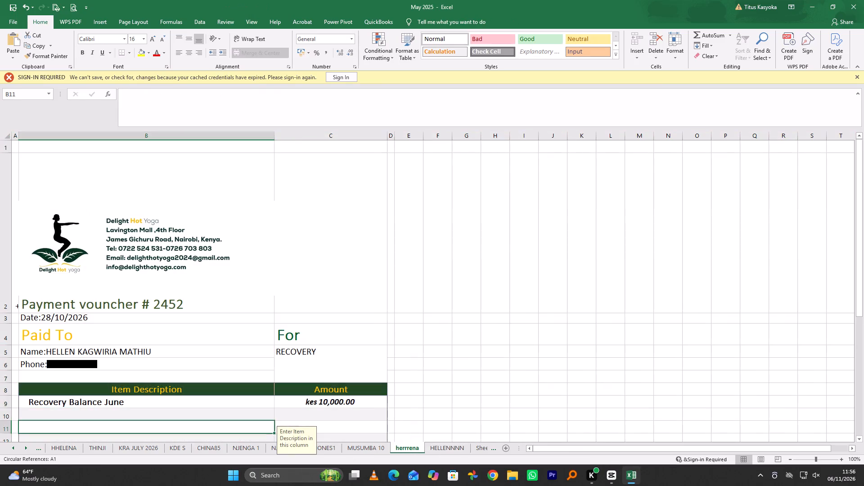
pyautogui.doubleClick(140, 405)
pyautogui.press('space')
pyautogui.write('2026')
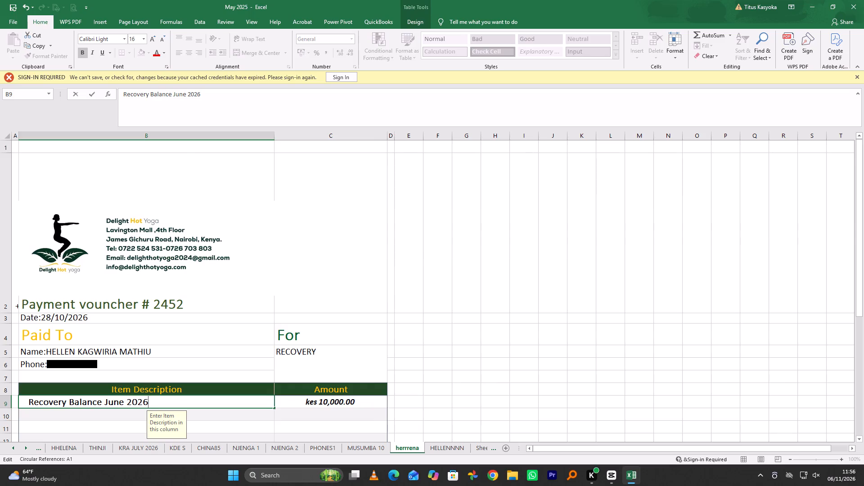
pyautogui.click(449, 376)
# Copy the kes 7,987.00 amount on the HELLENNNN voucher into its Total Cost cell and check the voucher down to its footer.
pyautogui.click(439, 448)
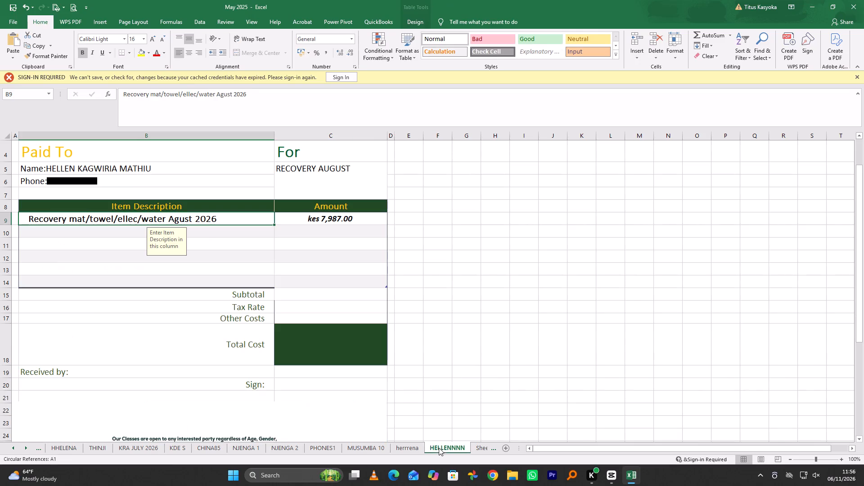
pyautogui.doubleClick(357, 220)
pyautogui.moveTo(357, 220); pyautogui.dragTo(302, 220)
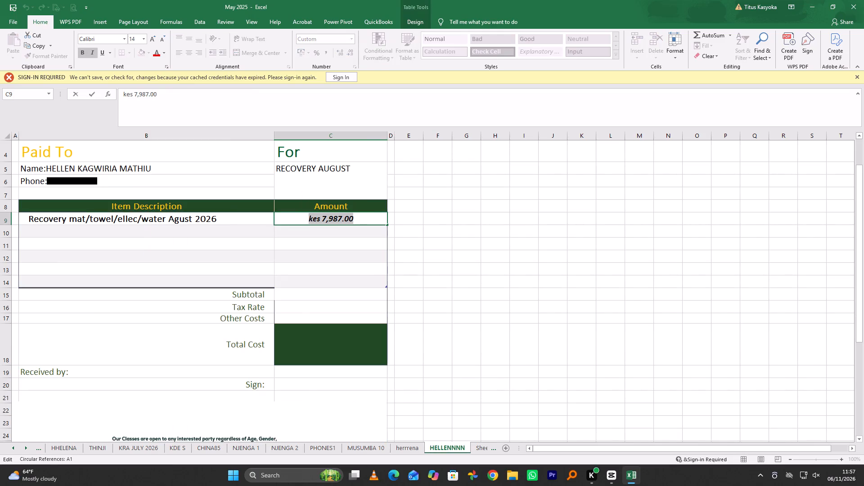
pyautogui.hotkey('ctrl', 'c')
pyautogui.click(324, 342)
pyautogui.hotkey('ctrl', 'v')
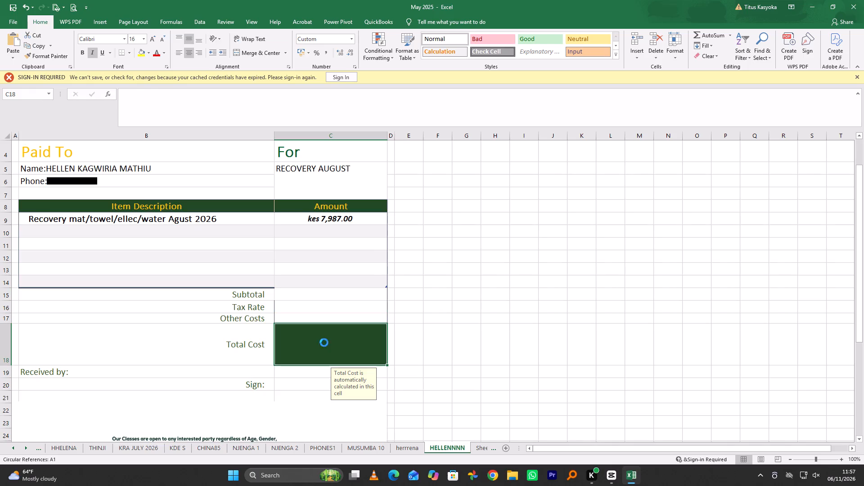
pyautogui.click(544, 338)
pyautogui.scroll(-4, 331, 358)
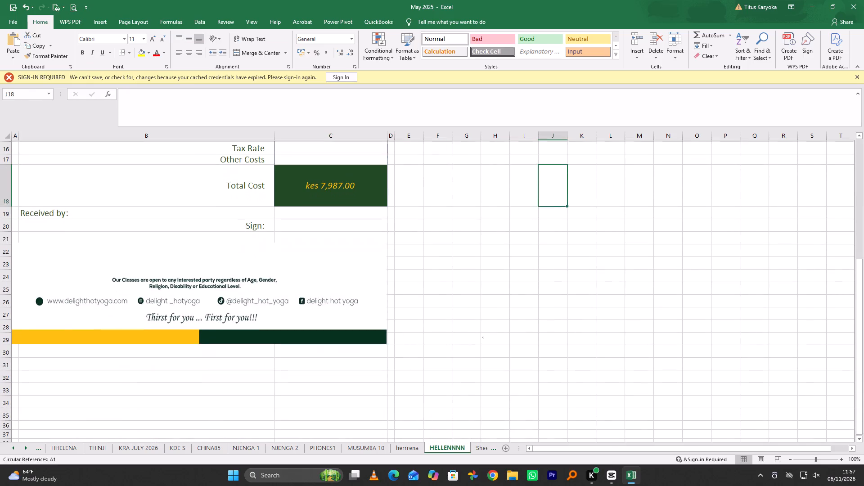
pyautogui.click(229, 281)
pyautogui.click(553, 382)
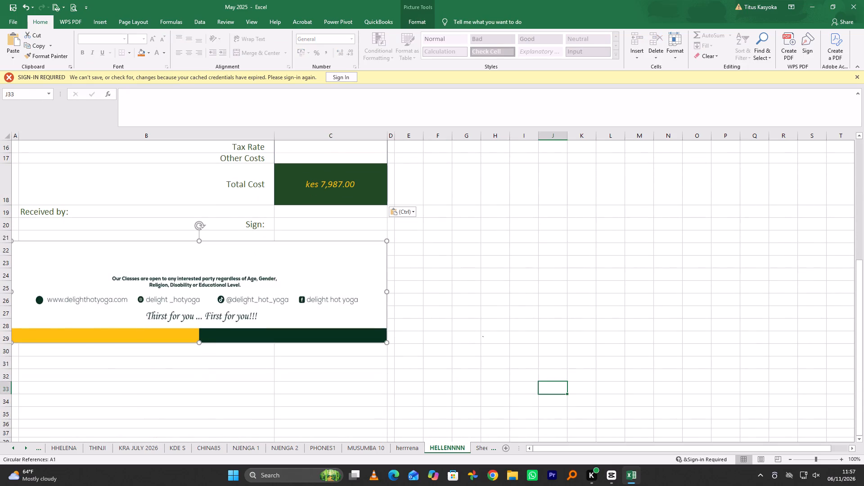
pyautogui.scroll(13, 444, 331)
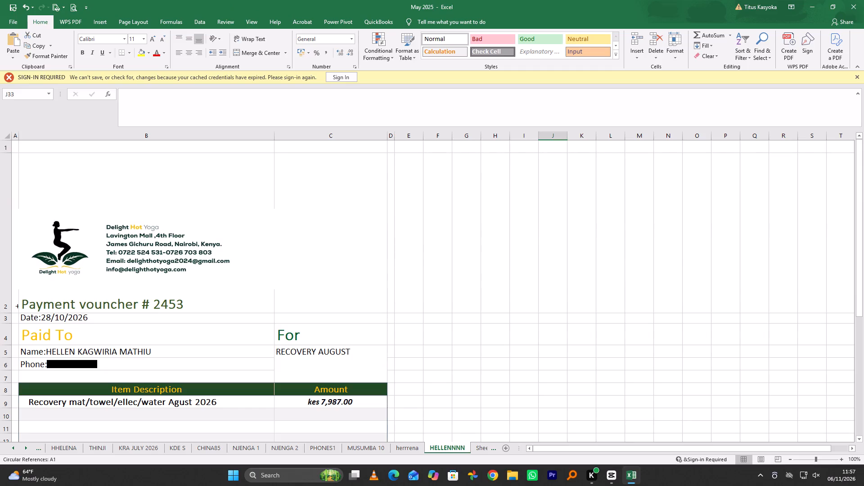
# Rename the blank Sheet37 as FAN.
pyautogui.tripleClick(493, 451)
pyautogui.tripleClick(493, 451)
pyautogui.doubleClick(493, 451)
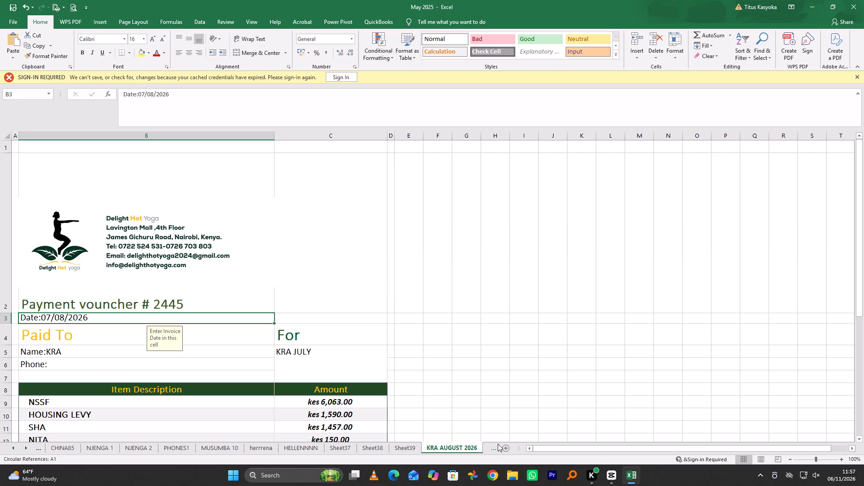
pyautogui.click(495, 447)
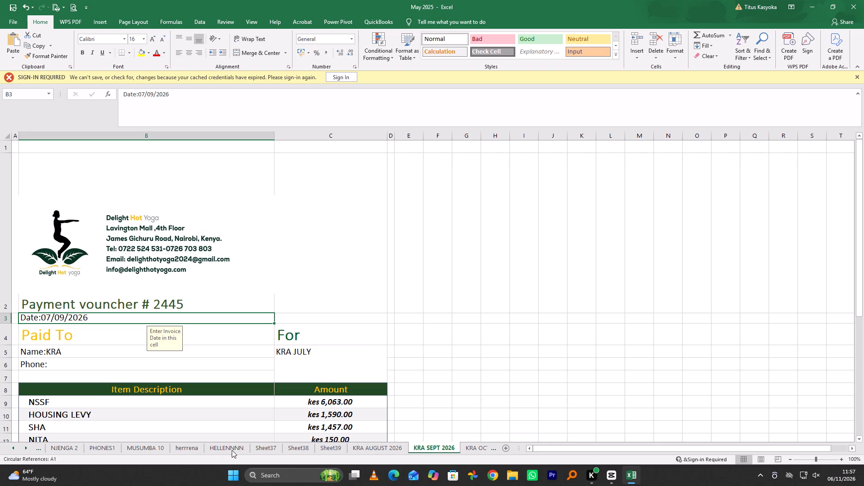
pyautogui.doubleClick(265, 450)
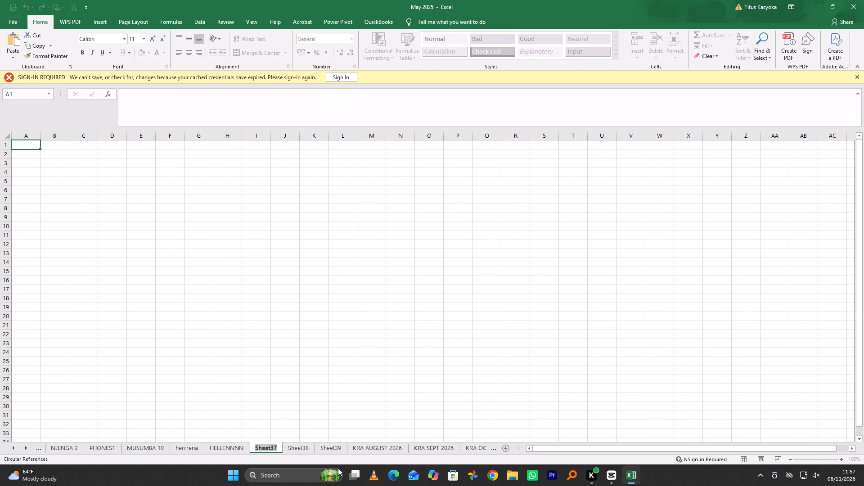
pyautogui.press('f')
pyautogui.write('AN')
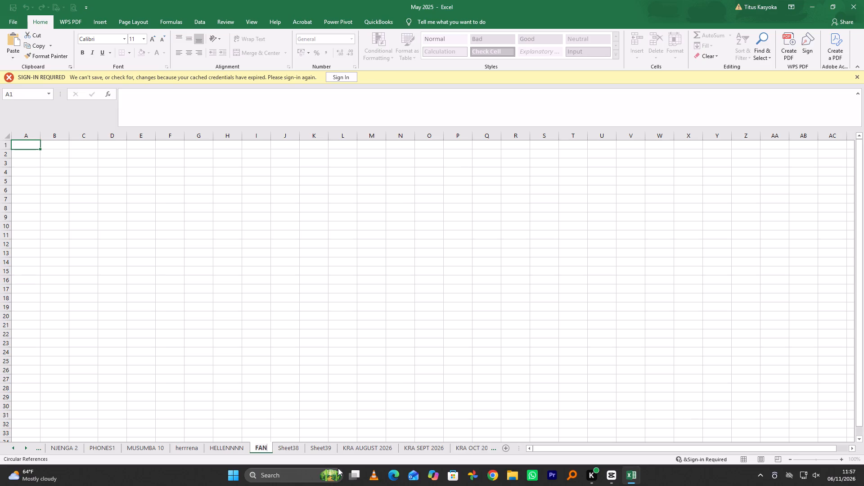
# Copy the entire HELLENNNN voucher sheet and paste it onto the FAN sheet.
pyautogui.click(227, 450)
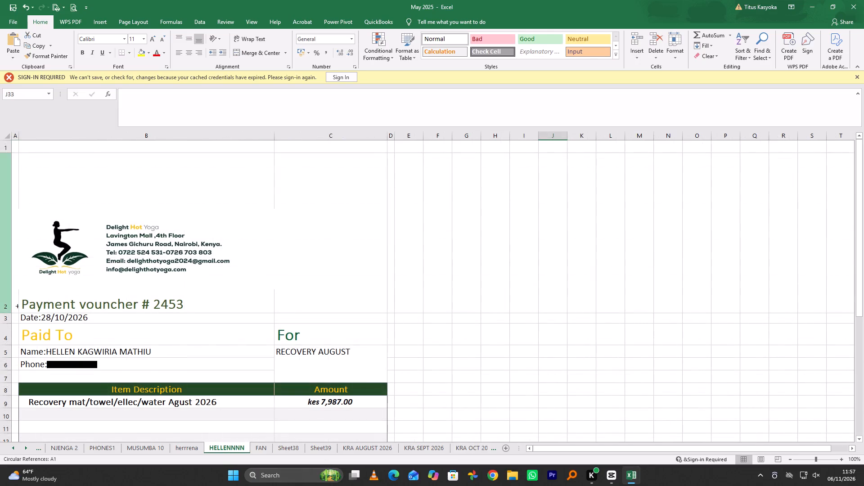
pyautogui.rightClick(5, 136)
pyautogui.click(31, 154)
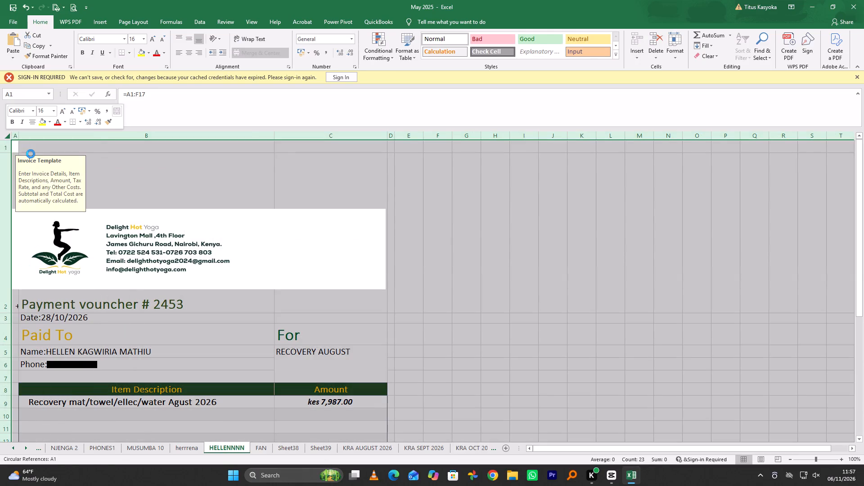
pyautogui.click(263, 450)
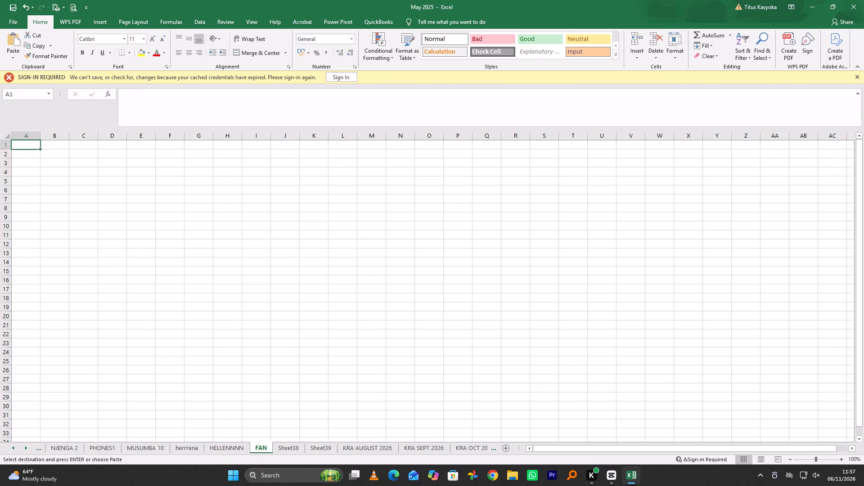
pyautogui.rightClick(4, 133)
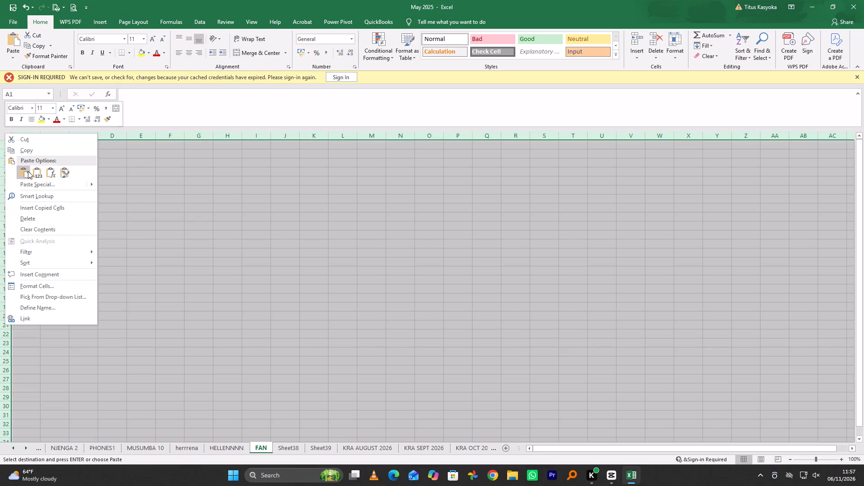
pyautogui.click(24, 172)
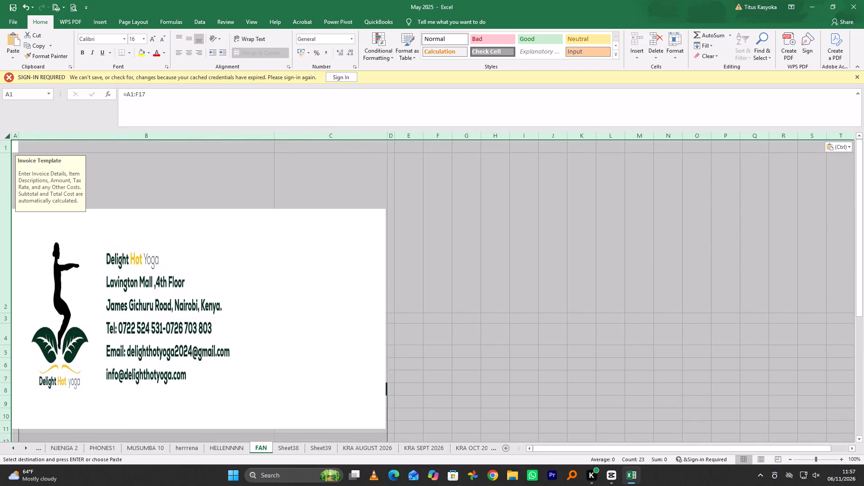
pyautogui.click(495, 402)
# Shorten the stretched header picture on the FAN sheet so its bottom edge ends just above the payment voucher title.
pyautogui.click(197, 378)
pyautogui.moveTo(198, 427); pyautogui.dragTo(182, 356)
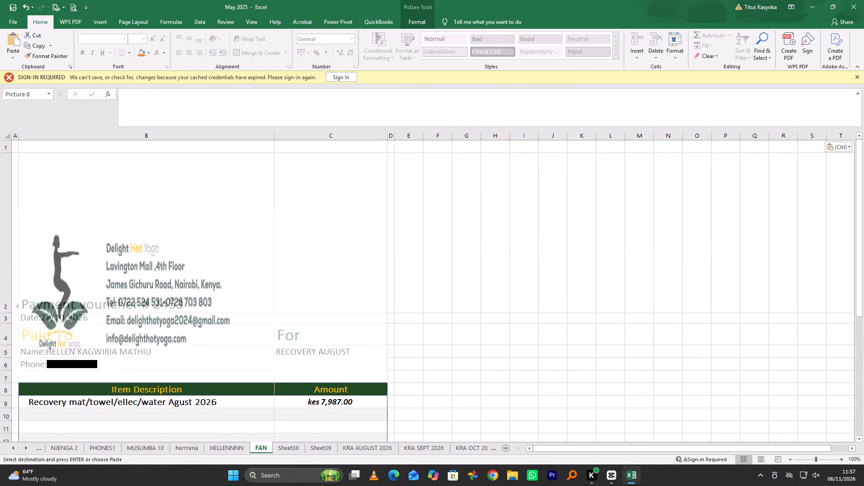
pyautogui.moveTo(182, 356); pyautogui.dragTo(169, 289)
# Shorten the footer picture on the FAN sheet so its bottom edge ends at row 29.
pyautogui.scroll(-4, 250, 372)
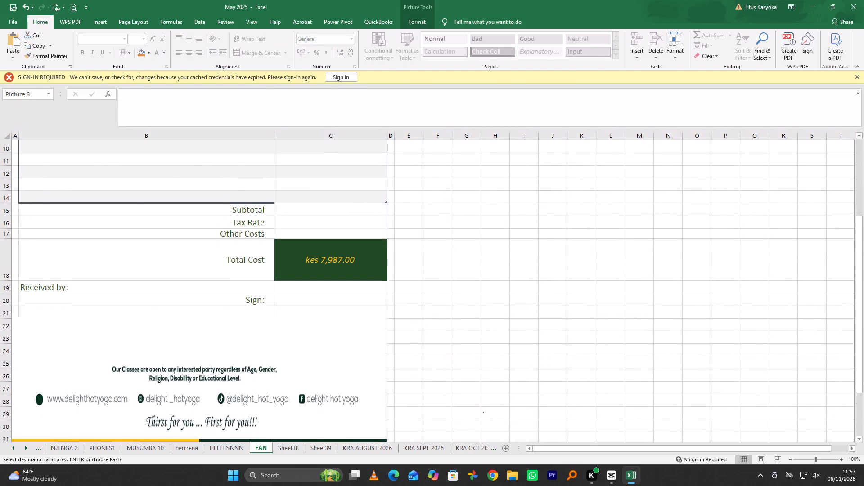
pyautogui.click(203, 353)
pyautogui.moveTo(199, 423); pyautogui.dragTo(202, 390)
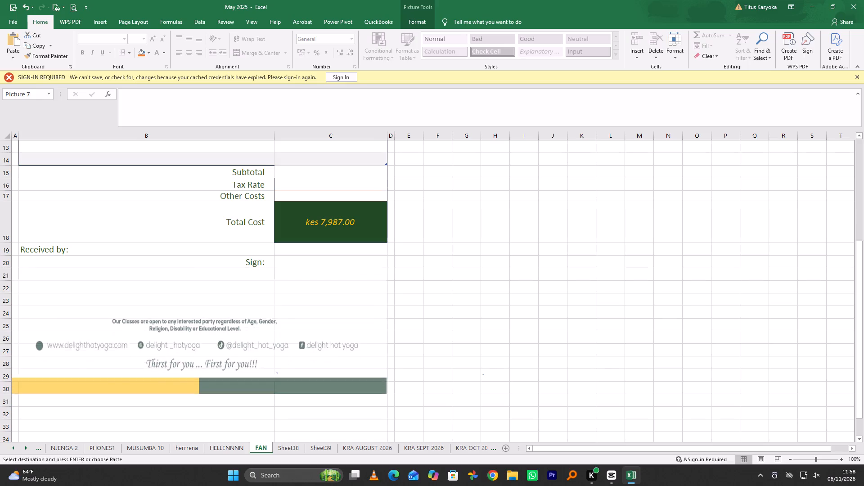
pyautogui.moveTo(202, 390); pyautogui.dragTo(202, 378)
pyautogui.click(497, 370)
# Clear the Total Cost value, the first line's amount and its item description from the FAN voucher.
pyautogui.scroll(2, 275, 365)
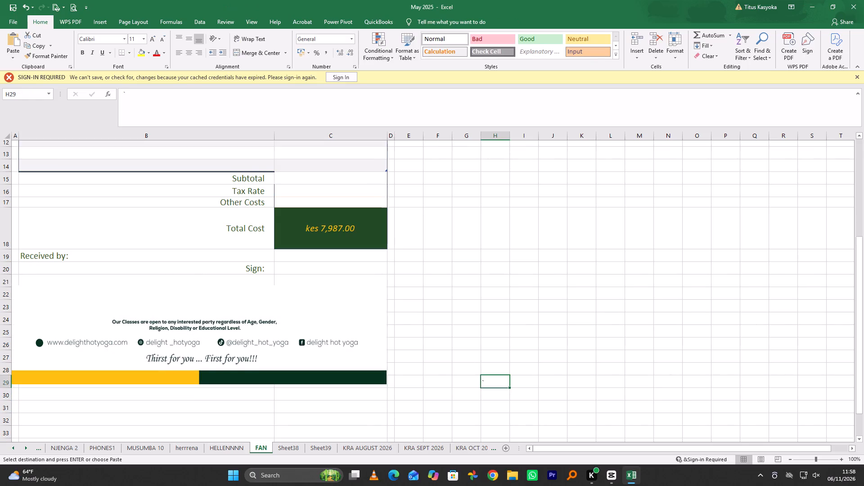
pyautogui.click(347, 294)
pyautogui.press('BackSpace')
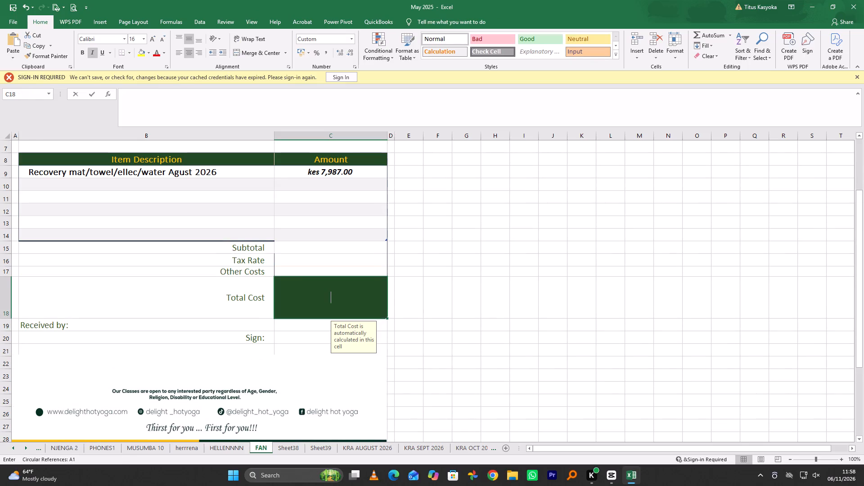
pyautogui.click(333, 172)
pyautogui.press('BackSpace')
pyautogui.click(193, 176)
pyautogui.press('BackSpace')
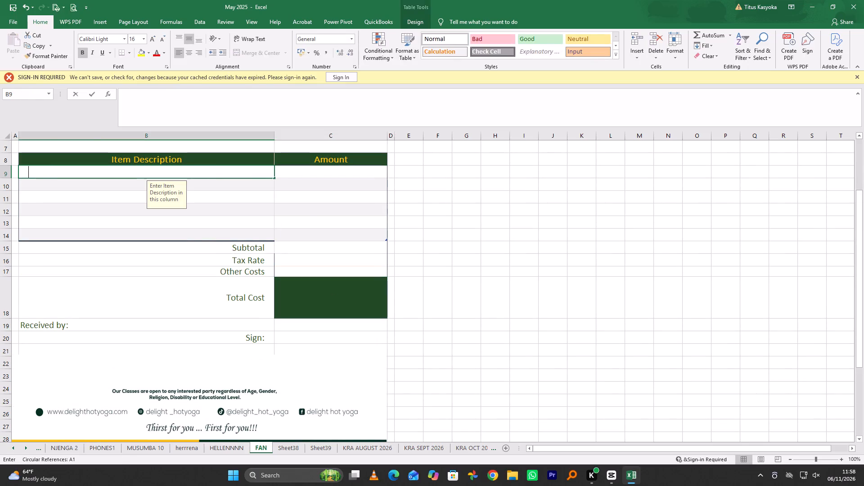
# Clear the August recovery entry from the For field of the FAN voucher.
pyautogui.scroll(2, 264, 193)
pyautogui.click(339, 351)
pyautogui.press('BackSpace')
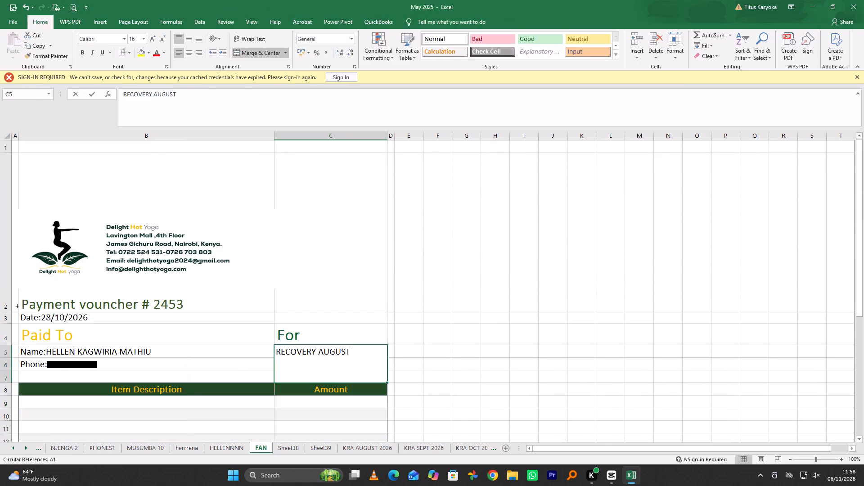
pyautogui.click(95, 363)
pyautogui.click(99, 364)
pyautogui.click(99, 364)
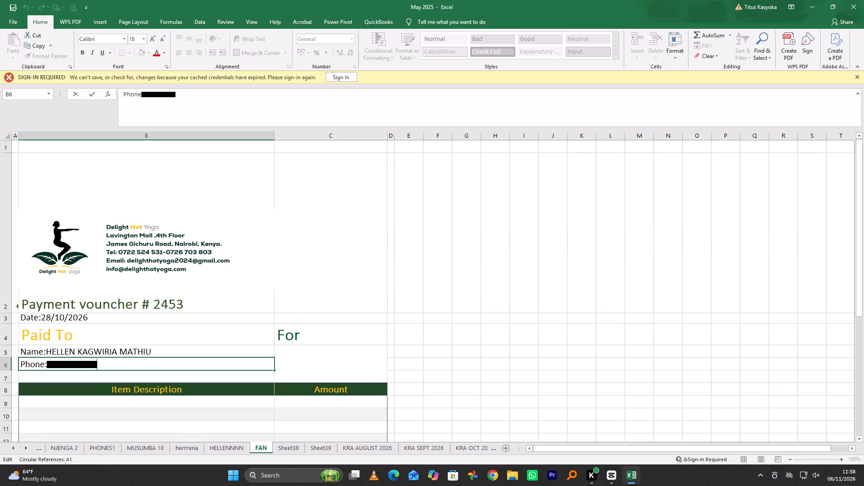
# Change the date on the FAN voucher to 29/10/2026.
pyautogui.doubleClick(49, 317)
pyautogui.press('BackSpace')
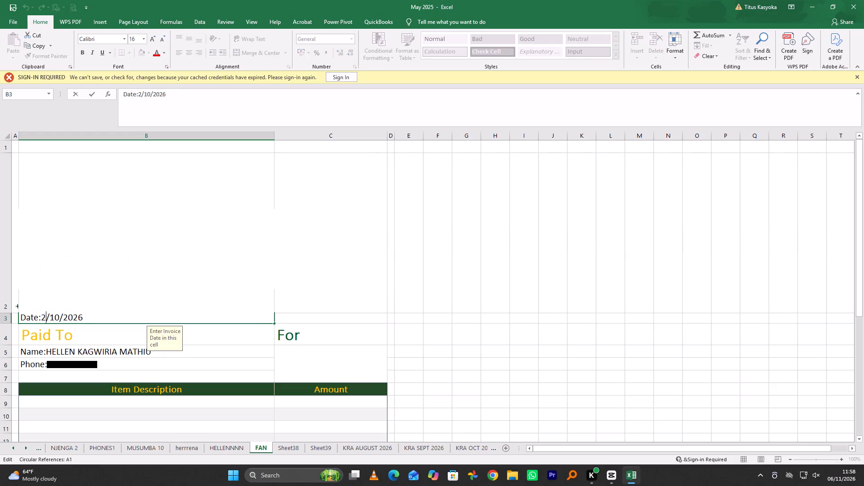
pyautogui.press('9')
pyautogui.click(545, 378)
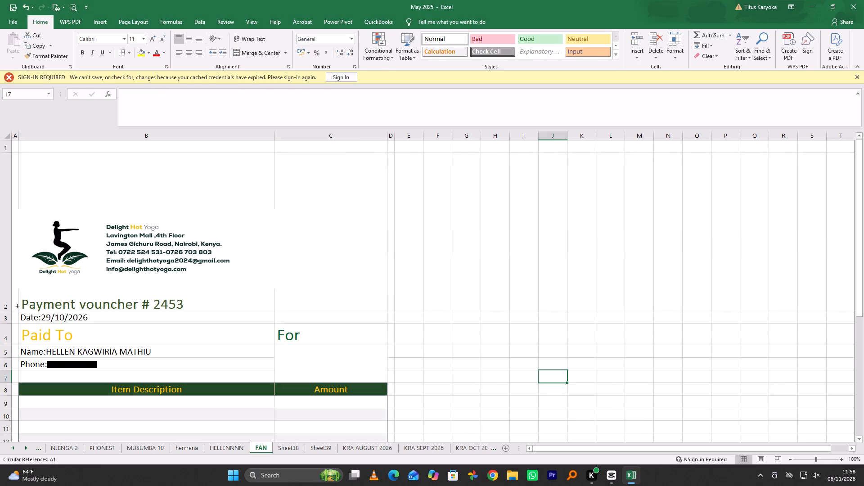
# Set the payment voucher number in the FAN sheet's title to 2454.
pyautogui.doubleClick(188, 305)
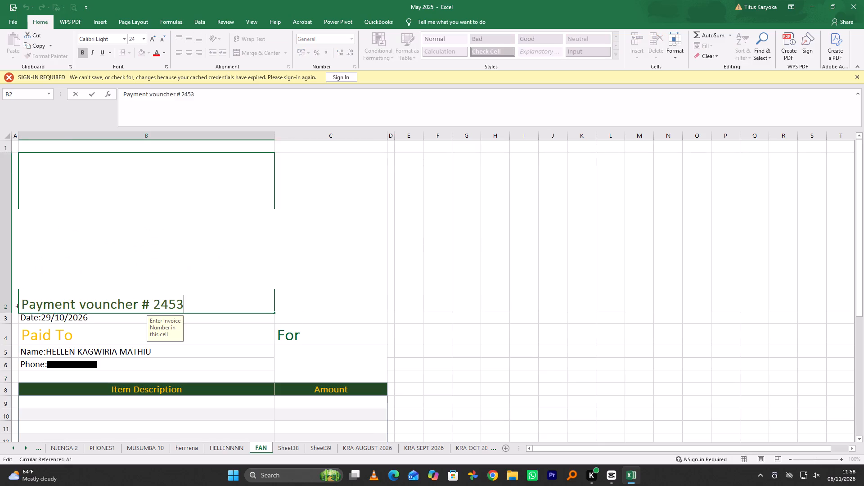
pyautogui.press('BackSpace')
pyautogui.press('4')
pyautogui.click(454, 340)
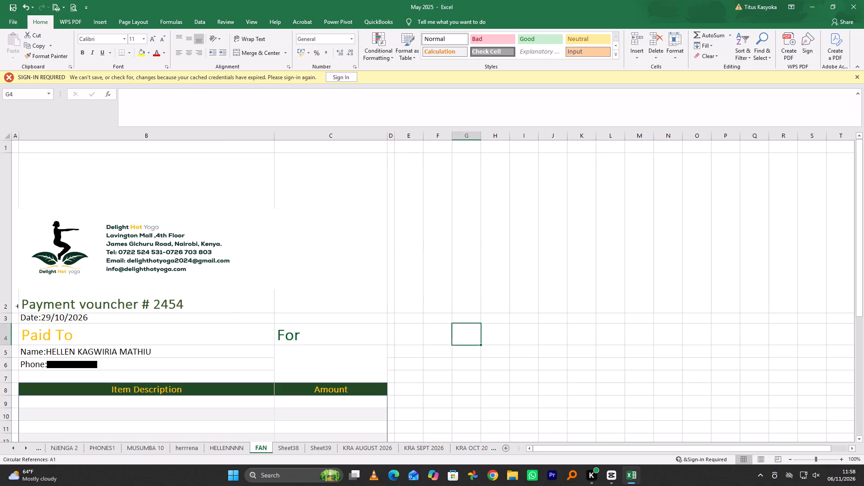
pyautogui.click(197, 283)
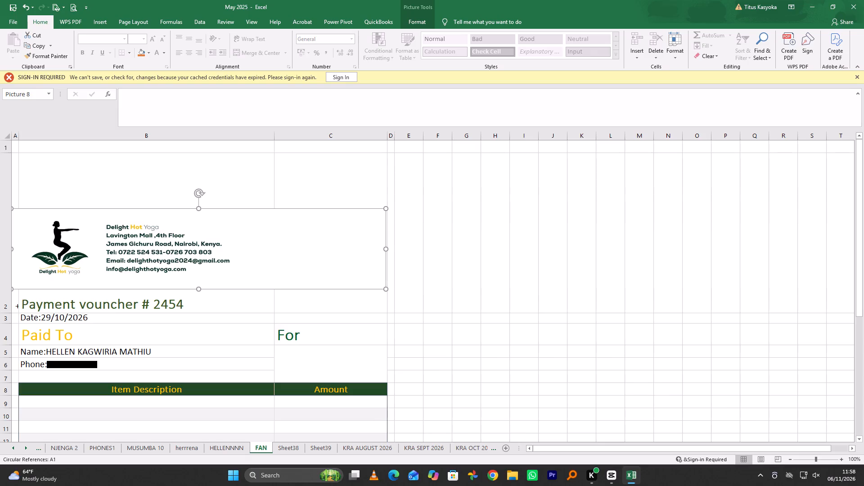
pyautogui.click(549, 419)
# Enter EXHAUST in the For field of the FAN voucher.
pyautogui.doubleClick(293, 369)
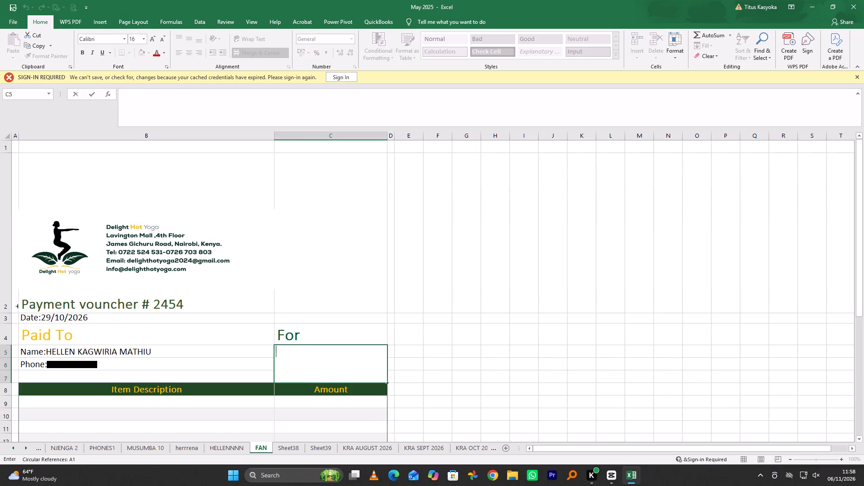
pyautogui.press('e')
pyautogui.write('XHAUST')
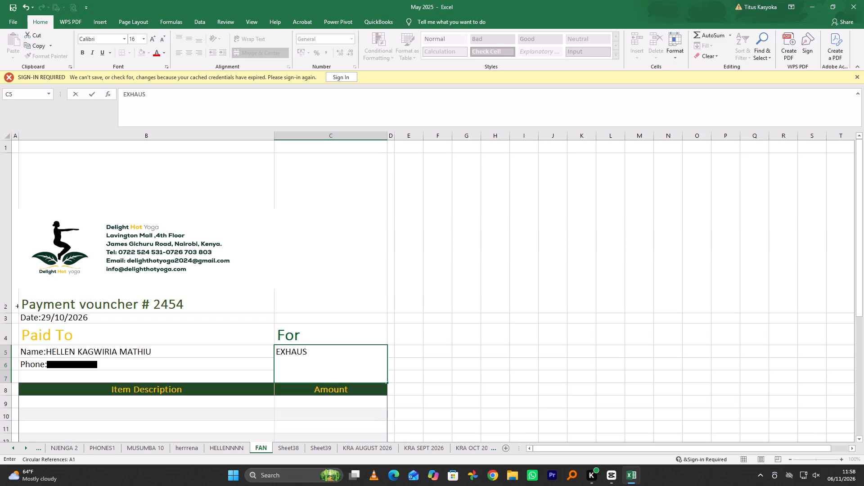
# Enter "Exhaust fan repair" as the first line's item description.
pyautogui.click(105, 400)
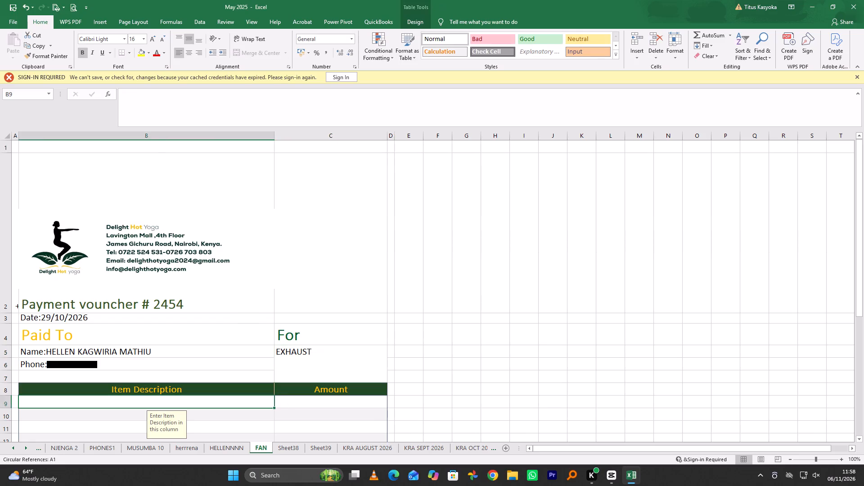
pyautogui.press('e')
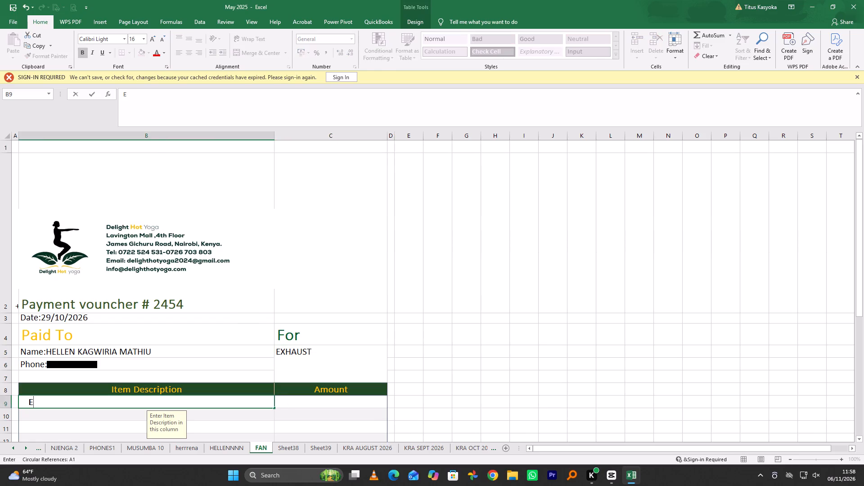
pyautogui.write('xha')
pyautogui.write('ust fan repair')
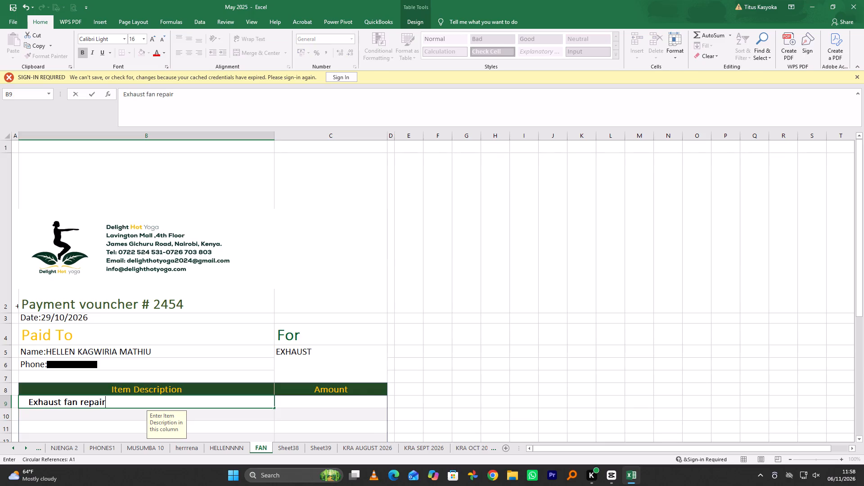
# Enter kes 1,500.00 as the amount for the exhaust fan repair line.
pyautogui.scroll(-2, 175, 408)
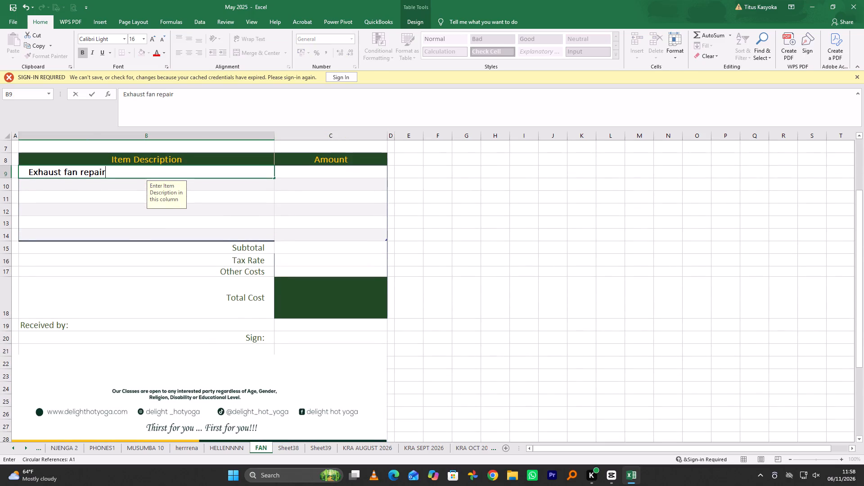
pyautogui.doubleClick(329, 173)
pyautogui.write('kes')
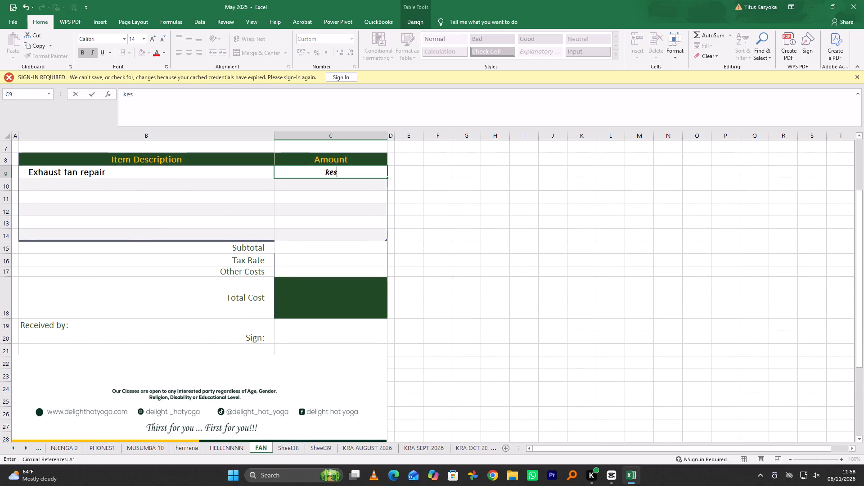
pyautogui.press('space')
pyautogui.write('1,500')
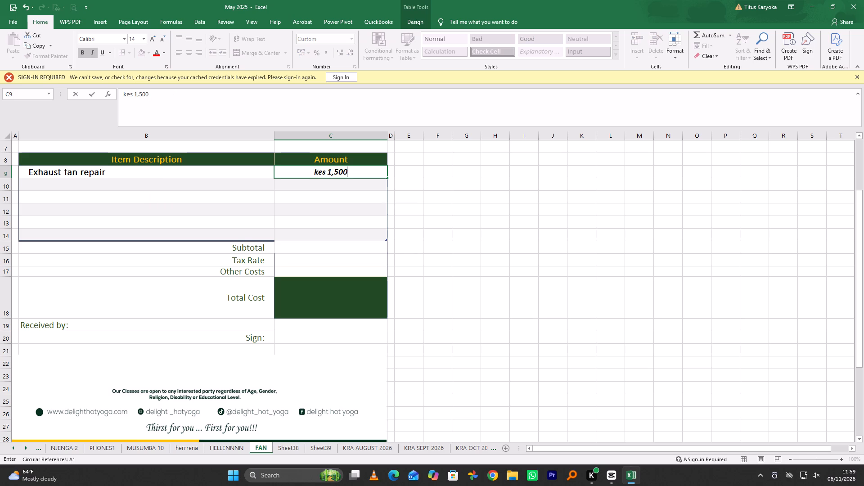
pyautogui.write('.00')
# Copy the exhaust fan repair amount, kes 1,500.00, into the Total Cost cell.
pyautogui.moveTo(359, 173); pyautogui.dragTo(284, 169)
pyautogui.hotkey('ctrl', 'c')
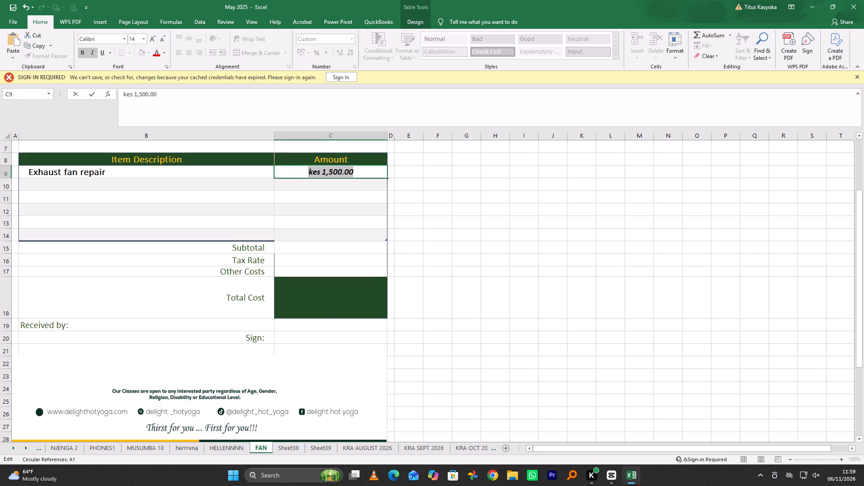
pyautogui.click(325, 293)
pyautogui.hotkey('ctrl', 'v')
pyautogui.click(542, 330)
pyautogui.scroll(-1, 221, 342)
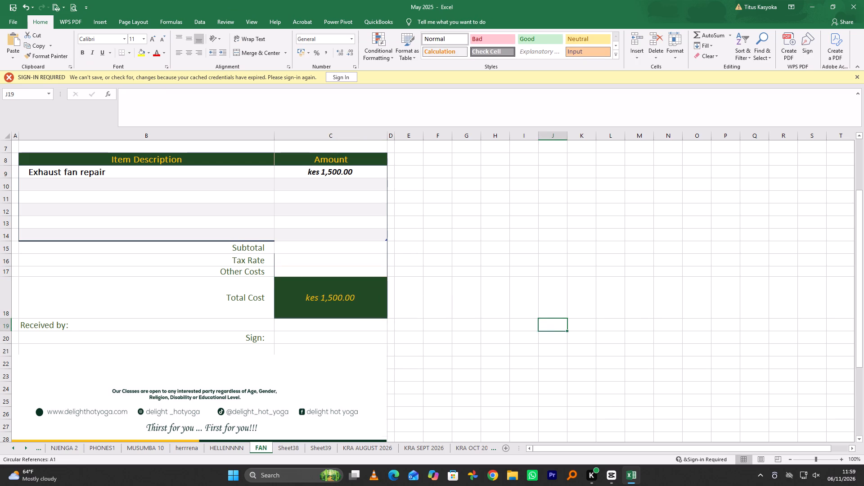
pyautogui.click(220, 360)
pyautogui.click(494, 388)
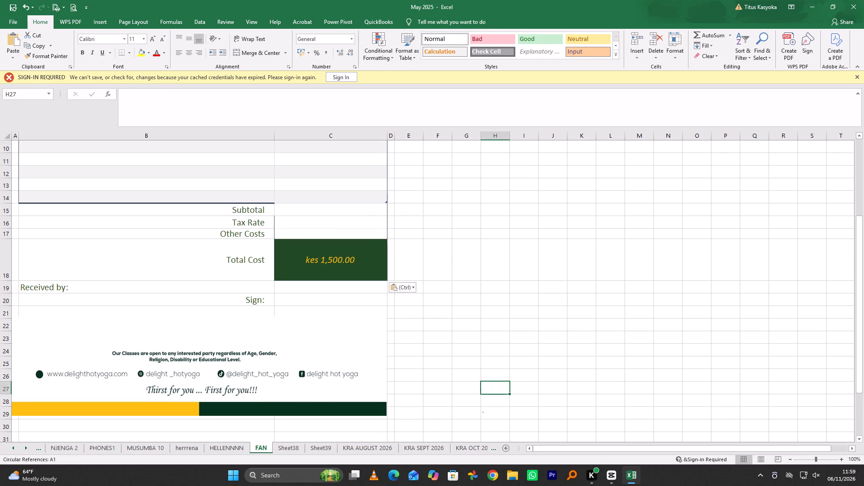
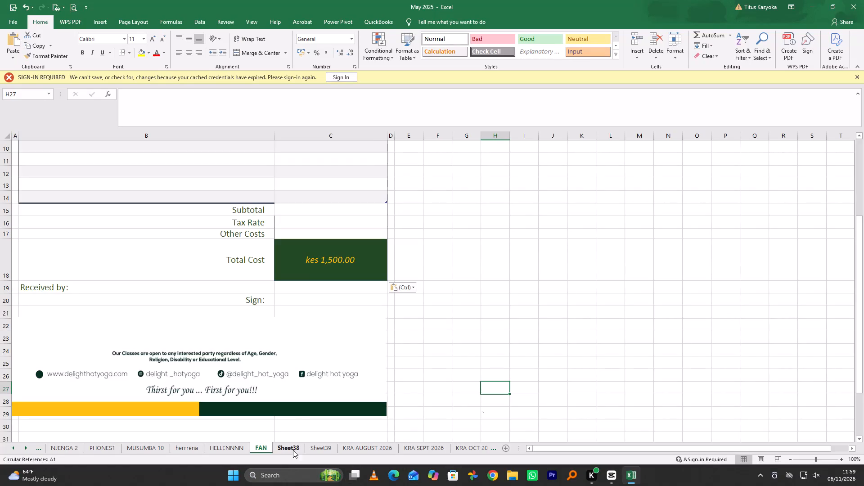
# Rename Sheet38 as SHELL.
pyautogui.doubleClick(294, 445)
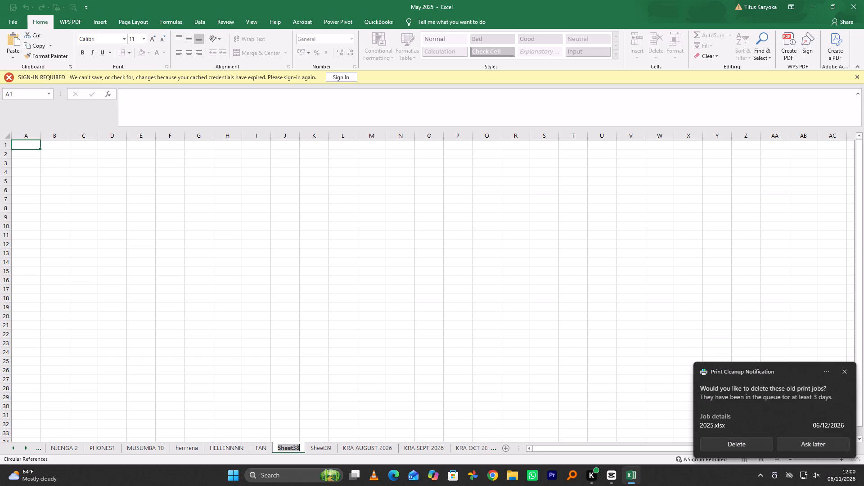
pyautogui.press('s')
pyautogui.write('HELL')
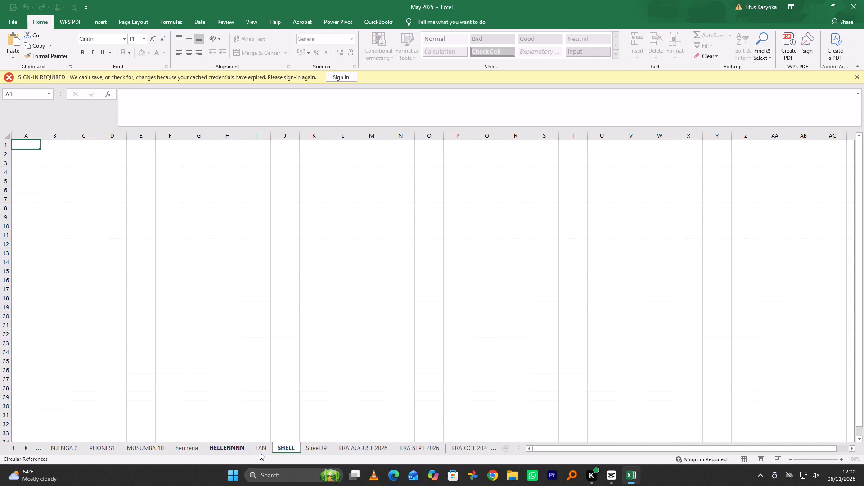
# Copy the entire contents of the FAN sheet into the blank SHELL sheet.
pyautogui.click(264, 448)
pyautogui.scroll(4, 147, 237)
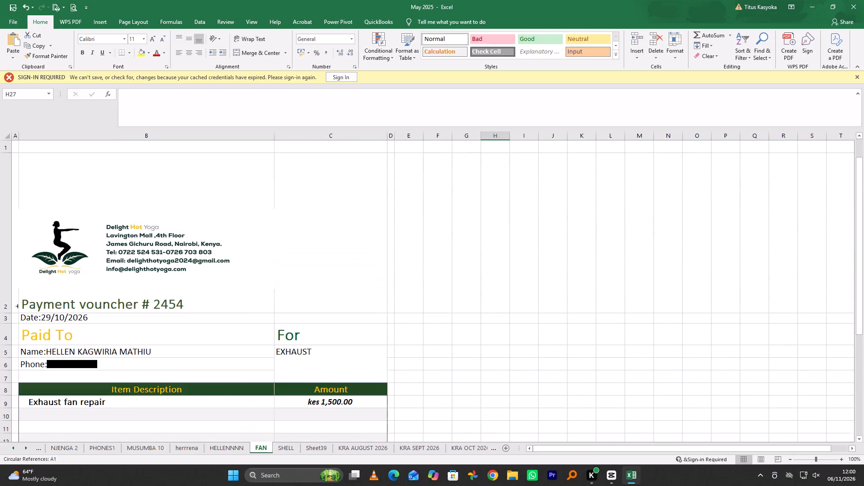
pyautogui.scroll(5, 147, 237)
pyautogui.rightClick(4, 134)
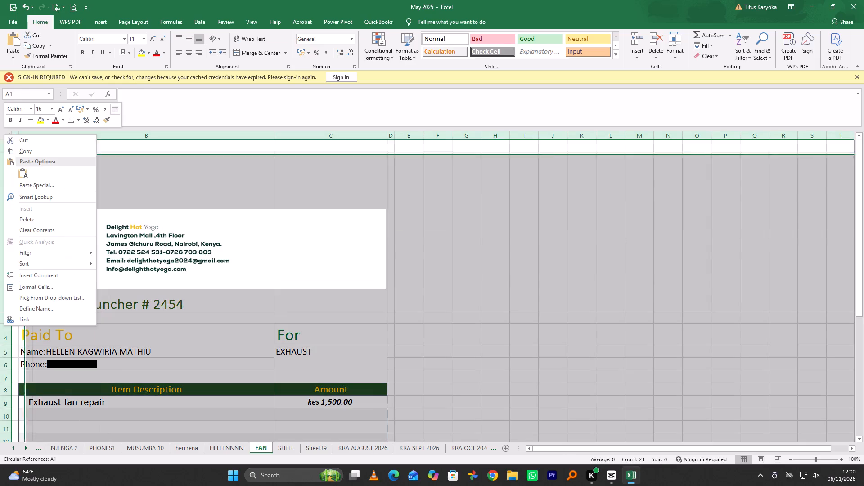
pyautogui.click(38, 150)
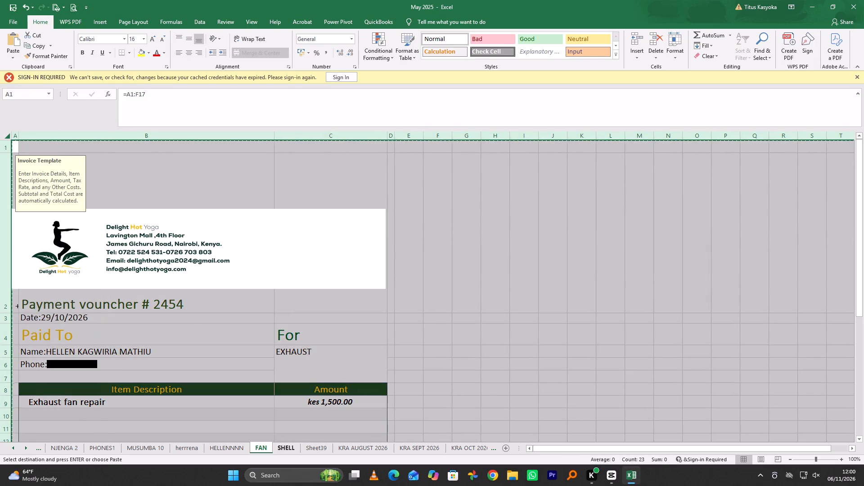
pyautogui.click(287, 447)
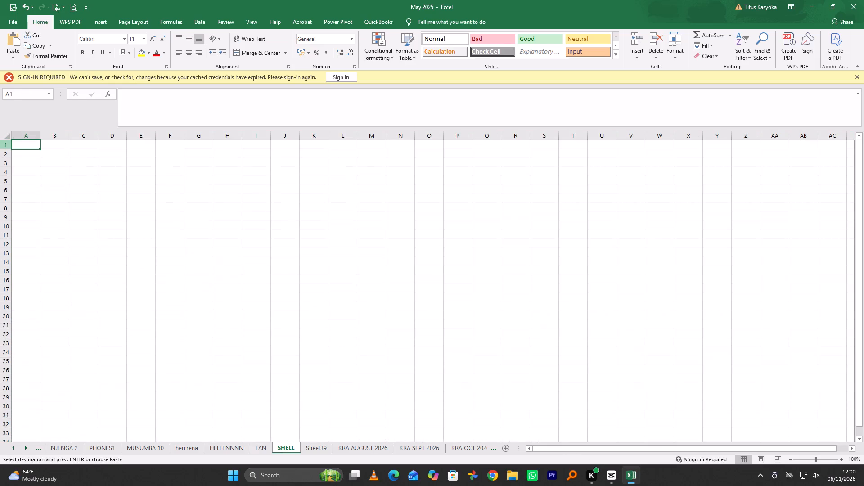
pyautogui.rightClick(6, 137)
pyautogui.click(25, 175)
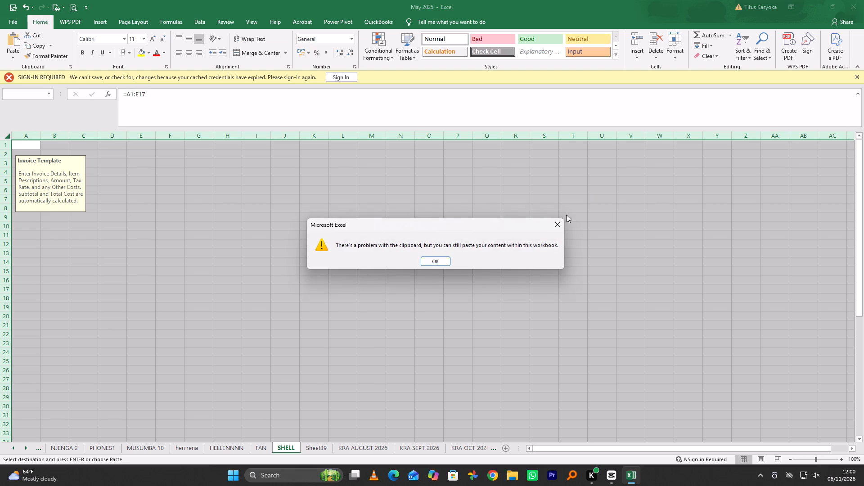
pyautogui.click(436, 261)
pyautogui.click(487, 313)
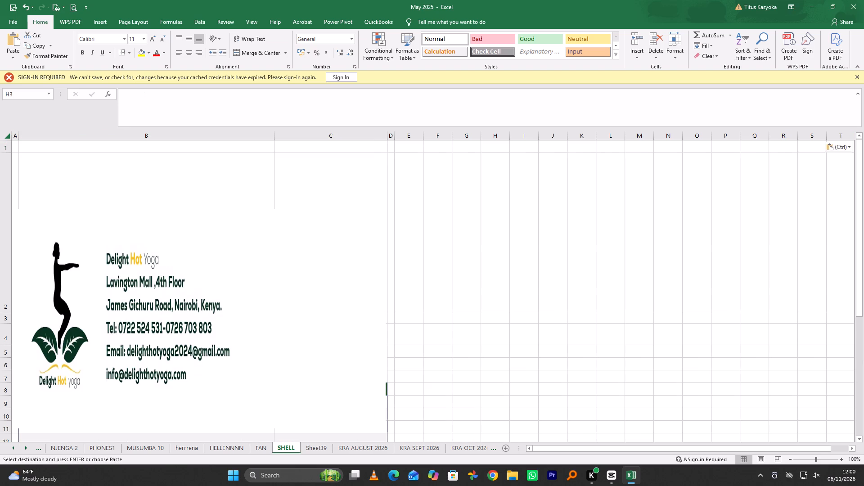
# Reduce the height of the stretched letterhead picture on SHELL and position it just above the payment voucher title.
pyautogui.click(283, 366)
pyautogui.moveTo(196, 283); pyautogui.dragTo(196, 294)
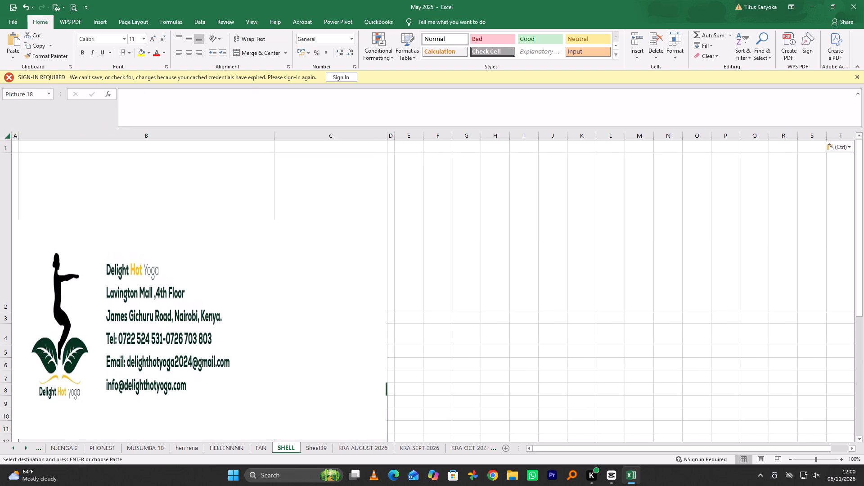
pyautogui.moveTo(196, 294); pyautogui.dragTo(195, 293)
pyautogui.moveTo(198, 220); pyautogui.dragTo(188, 350)
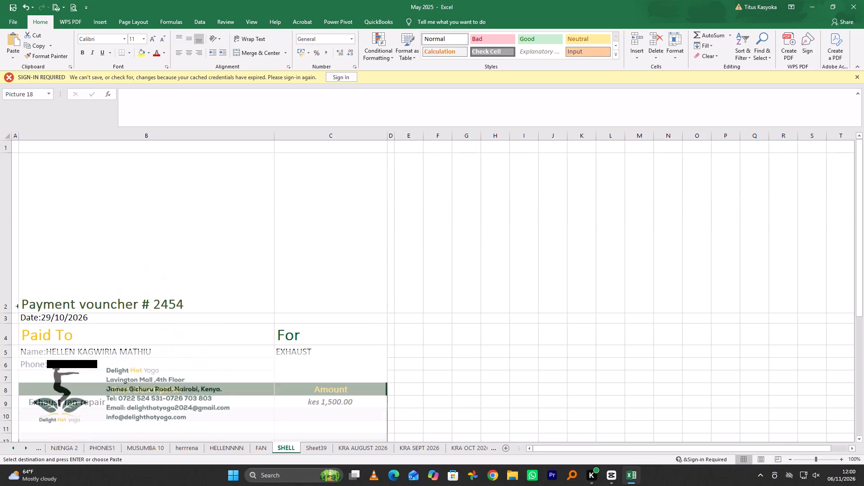
pyautogui.moveTo(199, 379); pyautogui.dragTo(171, 240)
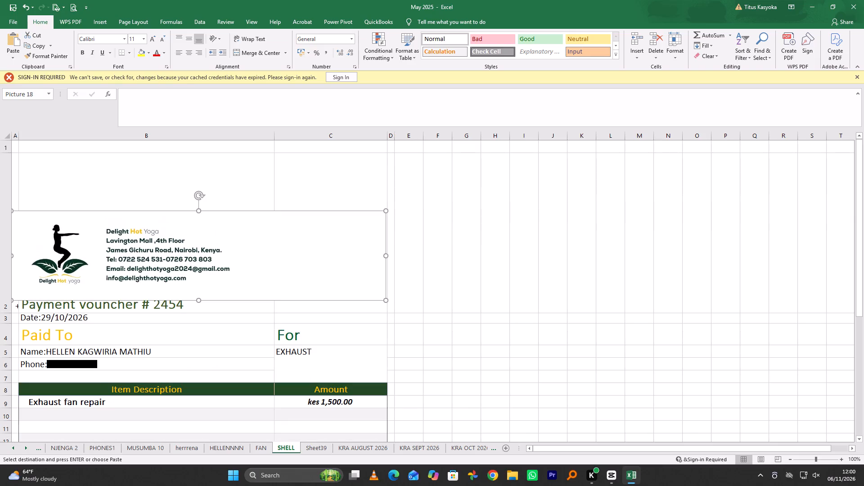
pyautogui.moveTo(202, 276); pyautogui.dragTo(198, 265)
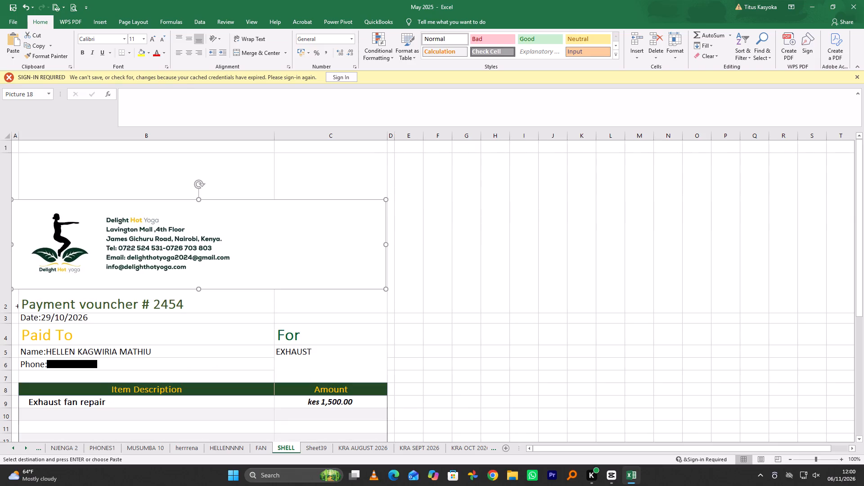
# Change the payment voucher number on SHELL to 2455.
pyautogui.doubleClick(184, 302)
pyautogui.press('BackSpace')
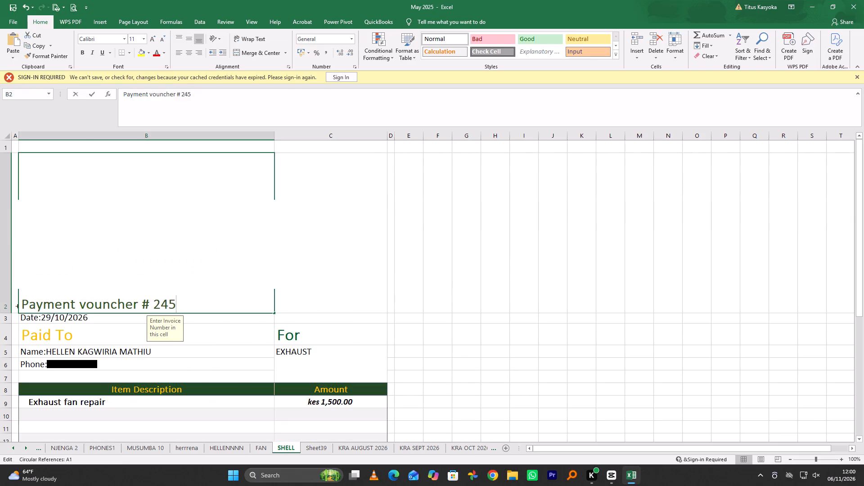
pyautogui.press('5')
pyautogui.click(559, 375)
# Reduce the height of the stretched footer picture so that its lower edge ends at row 28.
pyautogui.scroll(-2, 232, 354)
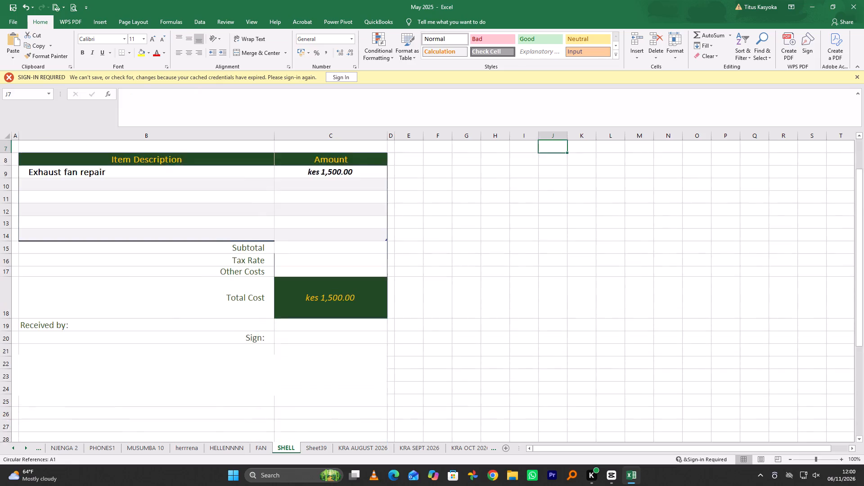
pyautogui.scroll(-2, 233, 355)
pyautogui.click(219, 369)
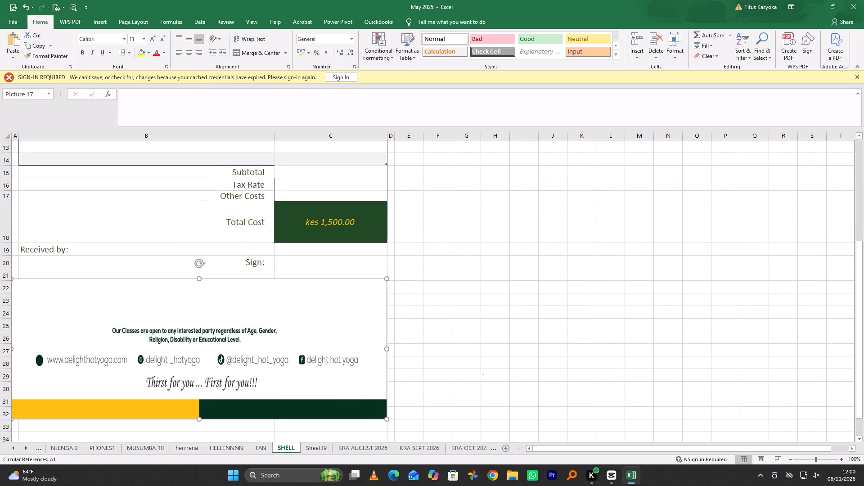
pyautogui.moveTo(198, 420); pyautogui.dragTo(202, 369)
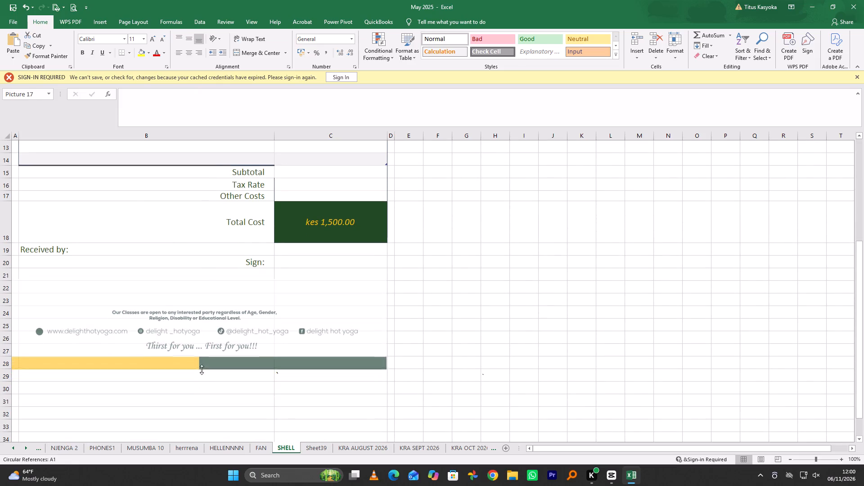
pyautogui.click(545, 299)
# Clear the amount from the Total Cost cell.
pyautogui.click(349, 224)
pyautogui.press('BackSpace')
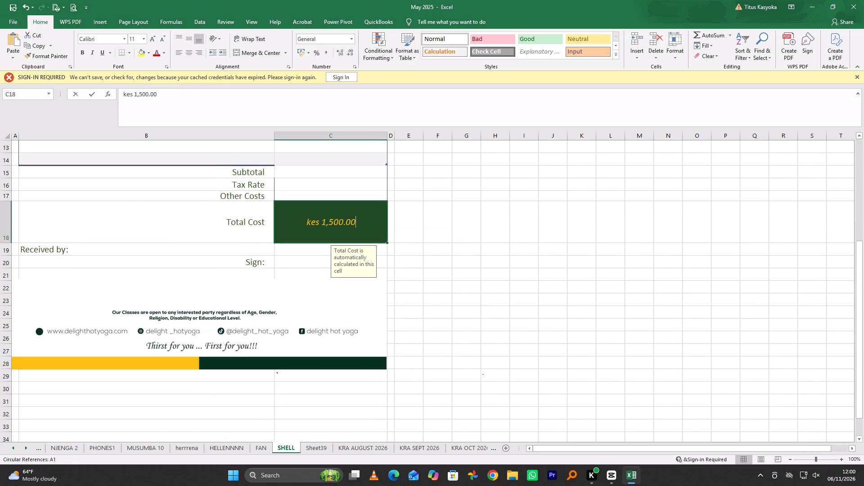
# Set the first line's amount to kes 20,285.00.
pyautogui.scroll(3, 327, 203)
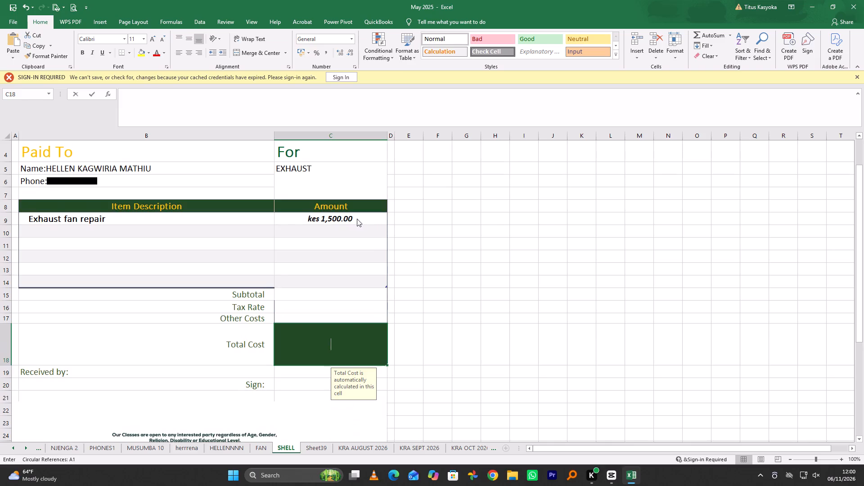
pyautogui.doubleClick(357, 219)
pyautogui.moveTo(357, 219); pyautogui.dragTo(322, 219)
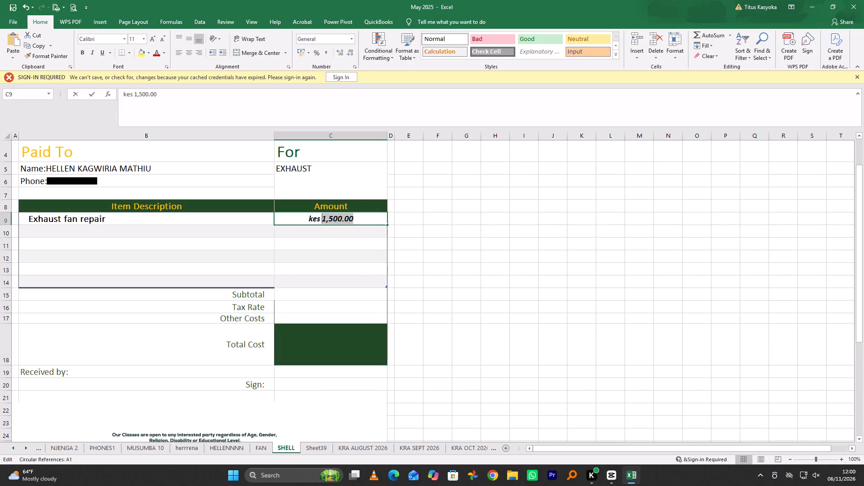
pyautogui.write('20,')
pyautogui.write('285.00')
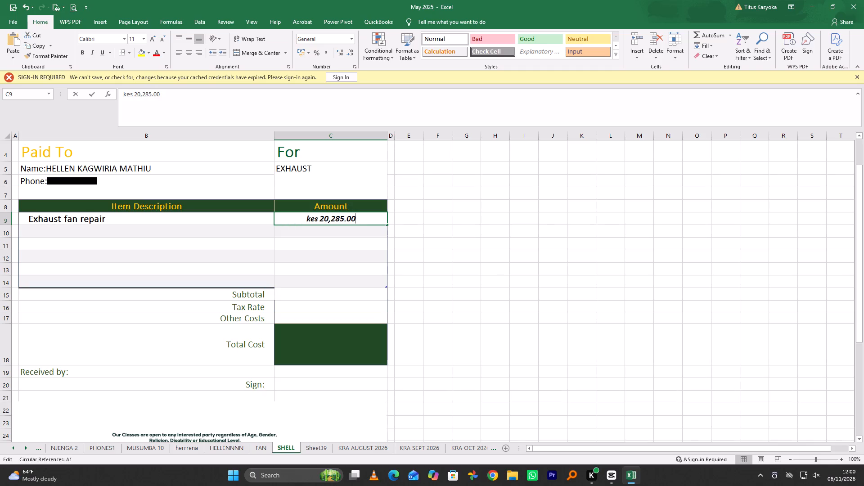
# Copy the first line's amount, kes 20,285.00, into the Total Cost cell.
pyautogui.moveTo(361, 220); pyautogui.dragTo(308, 220)
pyautogui.hotkey('ctrl', 'c')
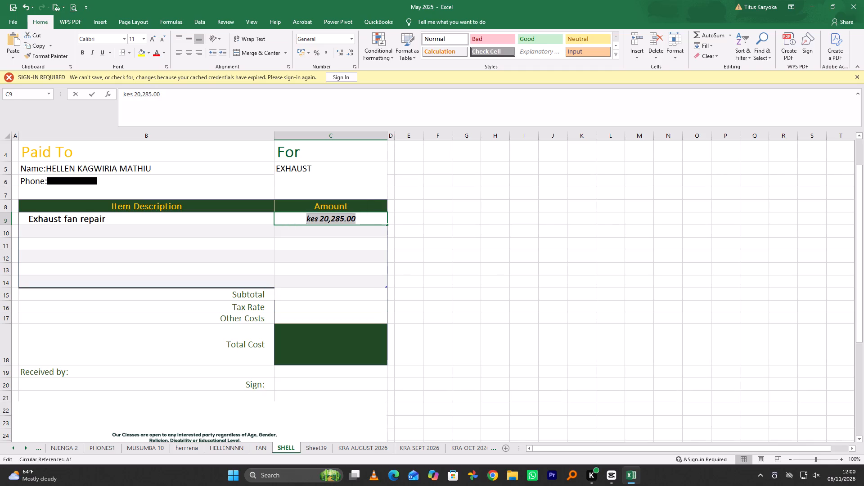
pyautogui.click(315, 354)
pyautogui.hotkey('ctrl', 'v')
# Set the voucher date to 31/10/2026.
pyautogui.scroll(3, 267, 327)
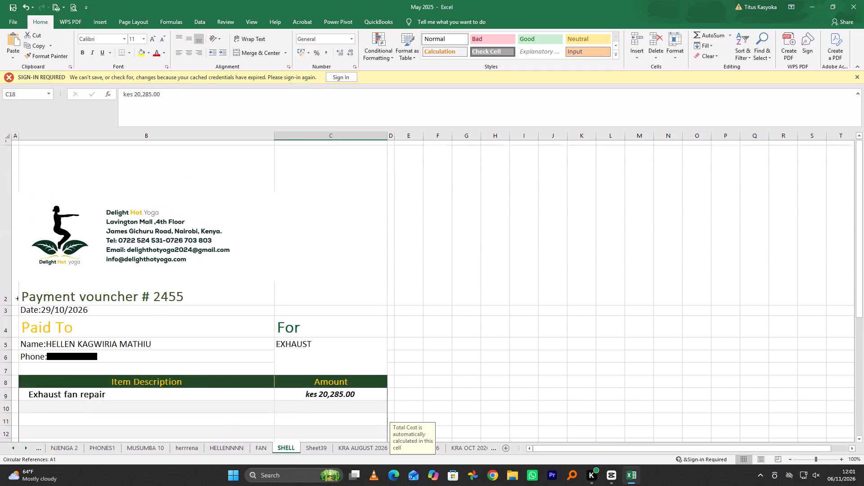
pyautogui.doubleClick(49, 317)
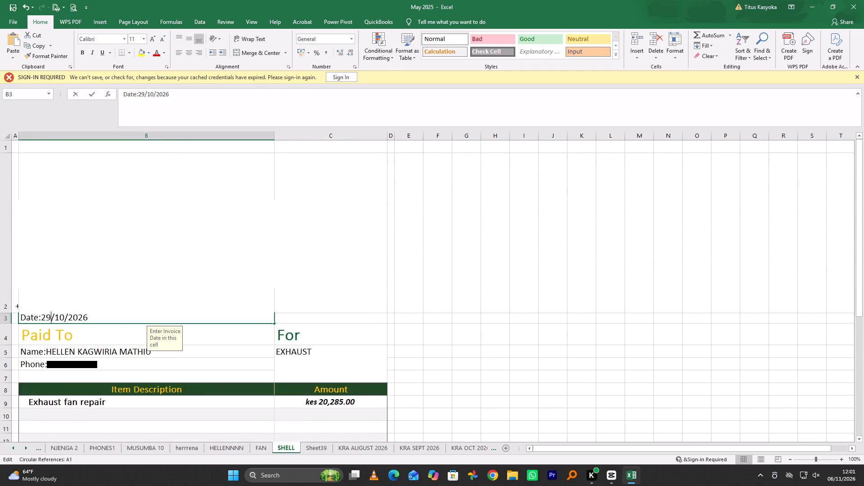
pyautogui.press('BackSpace')
pyautogui.press('BackSpace')
pyautogui.write('31')
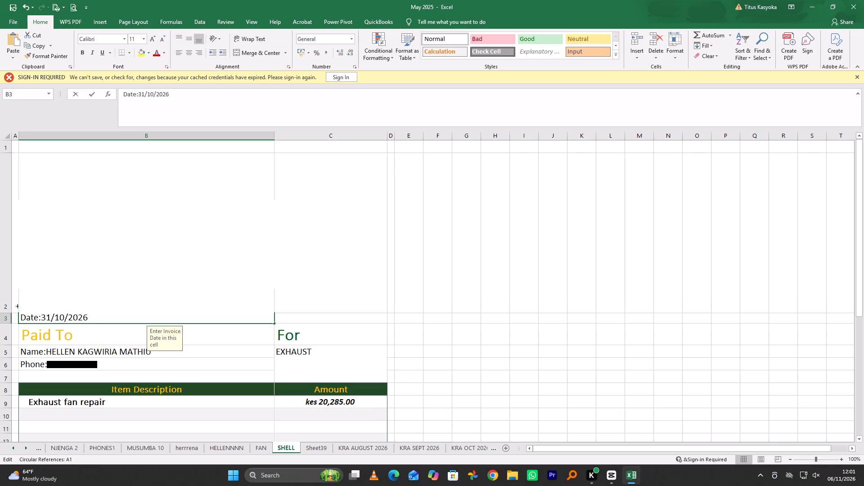
pyautogui.click(511, 378)
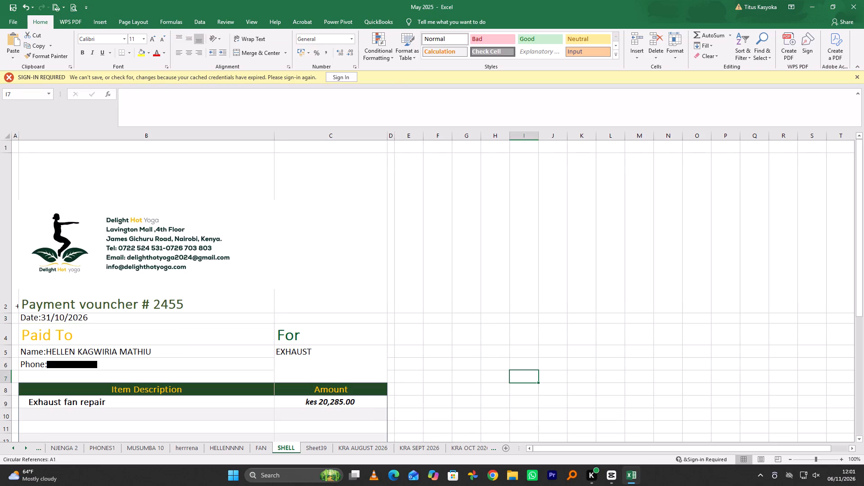
# Replace the text in the For field with FUEL.
pyautogui.click(301, 356)
pyautogui.press('BackSpace')
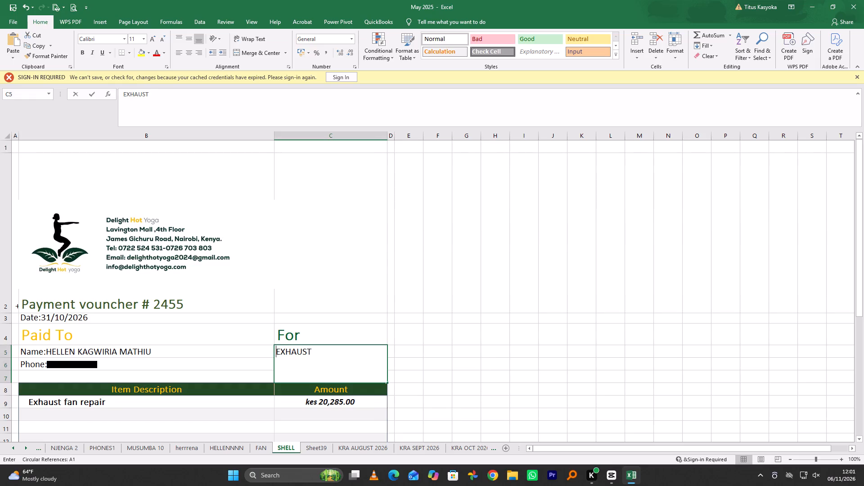
pyautogui.press('f')
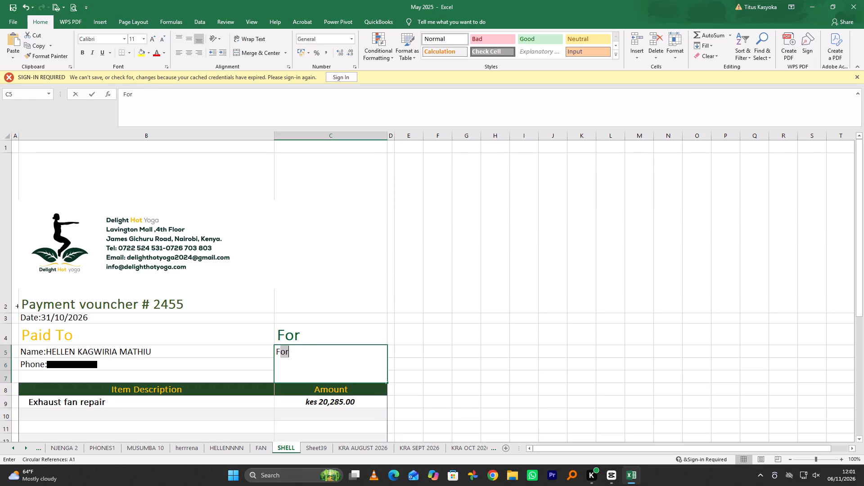
pyautogui.write('UEL')
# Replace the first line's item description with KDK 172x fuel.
pyautogui.click(109, 397)
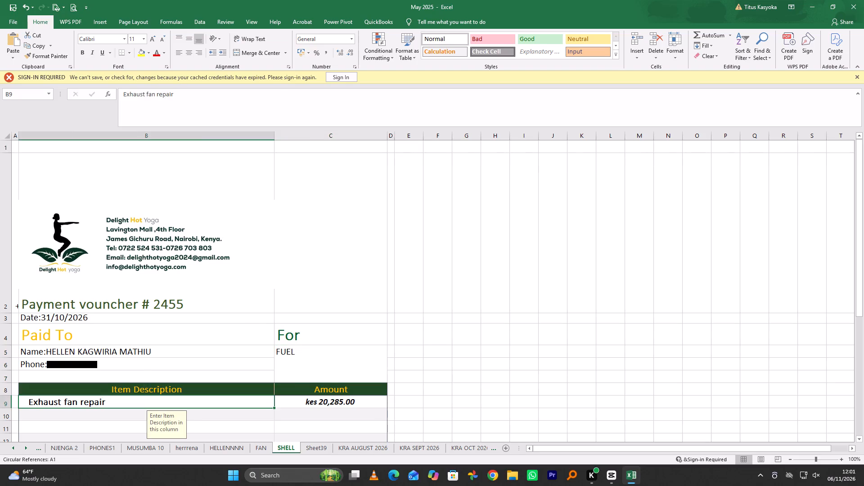
pyautogui.press('BackSpace')
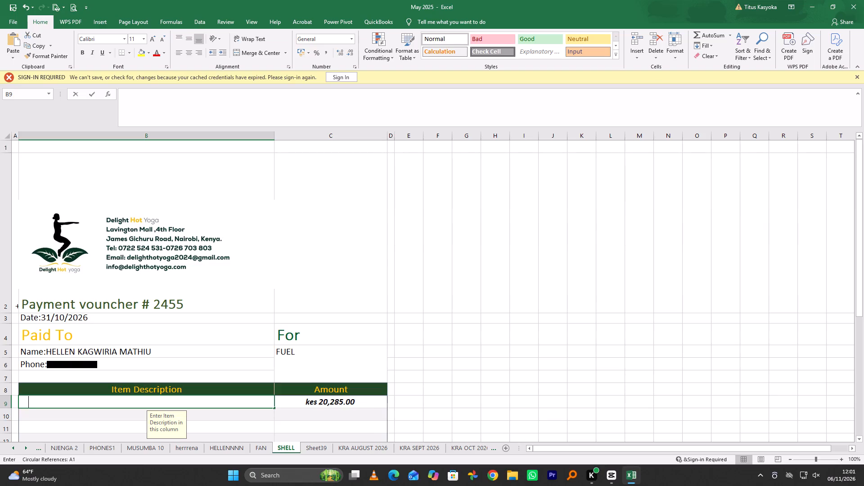
pyautogui.press('k')
pyautogui.press('d')
pyautogui.press('k')
pyautogui.press('space')
pyautogui.write('172')
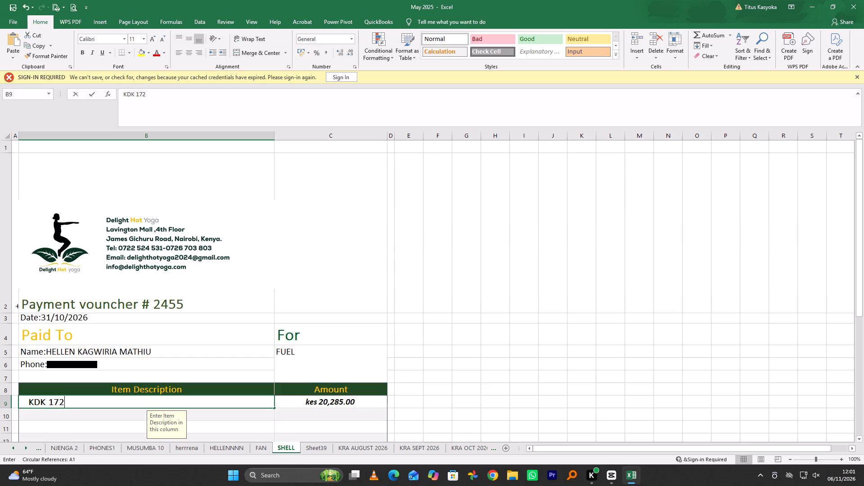
pyautogui.press('space')
pyautogui.press('BackSpace')
pyautogui.write('x')
pyautogui.press('space')
pyautogui.press('f')
pyautogui.write('uel')
# Clear the previous payee's name and phone number from the Paid To section, keeping the Name: and Phone: labels.
pyautogui.doubleClick(151, 351)
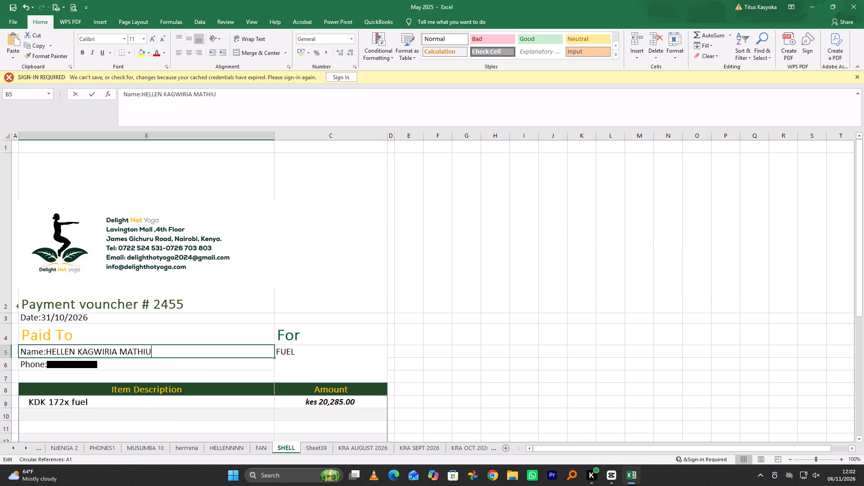
pyautogui.moveTo(157, 352); pyautogui.dragTo(48, 352)
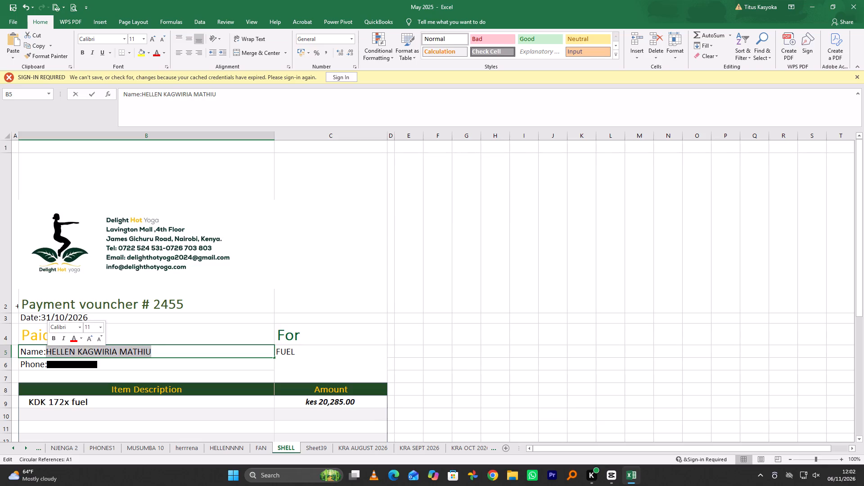
pyautogui.press('BackSpace')
pyautogui.doubleClick(97, 363)
pyautogui.moveTo(96, 362); pyautogui.dragTo(72, 362)
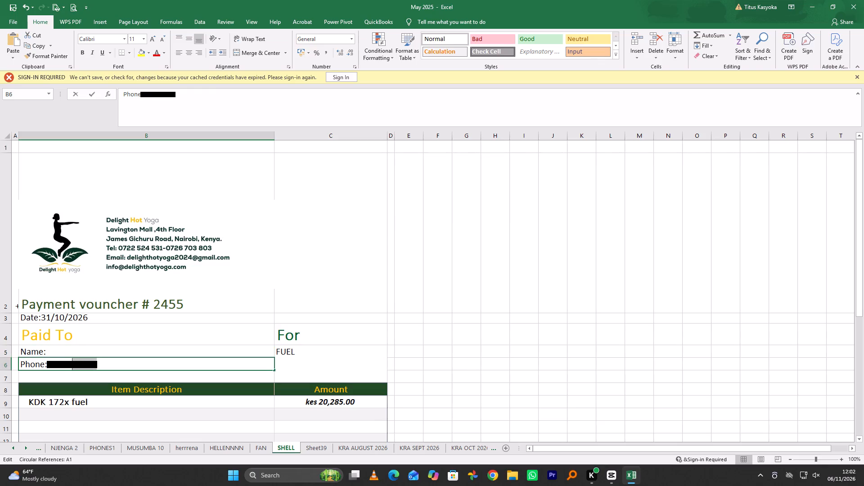
pyautogui.moveTo(72, 362); pyautogui.dragTo(49, 362)
pyautogui.press('BackSpace')
# Enter SHELL ST. AUSTINS SERVICE STATION as the payee after the Name: label.
pyautogui.doubleClick(55, 351)
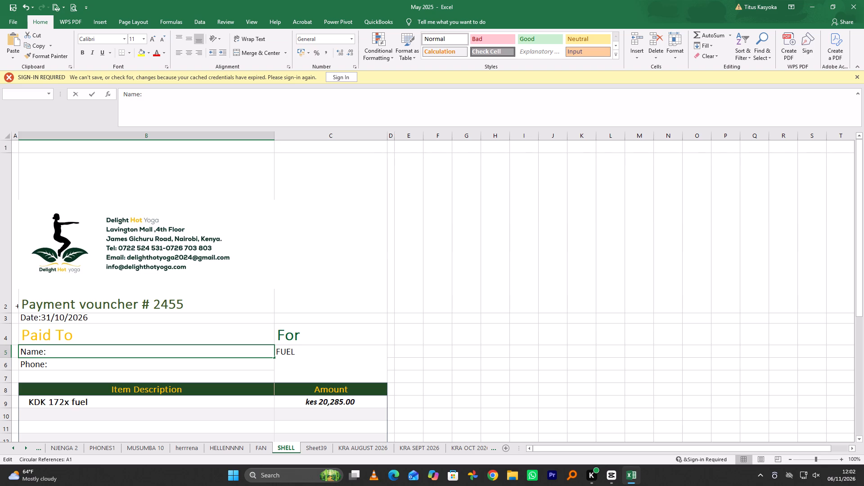
pyautogui.press('s')
pyautogui.write('HELL ST')
pyautogui.write('. AUSTINE')
pyautogui.press('space')
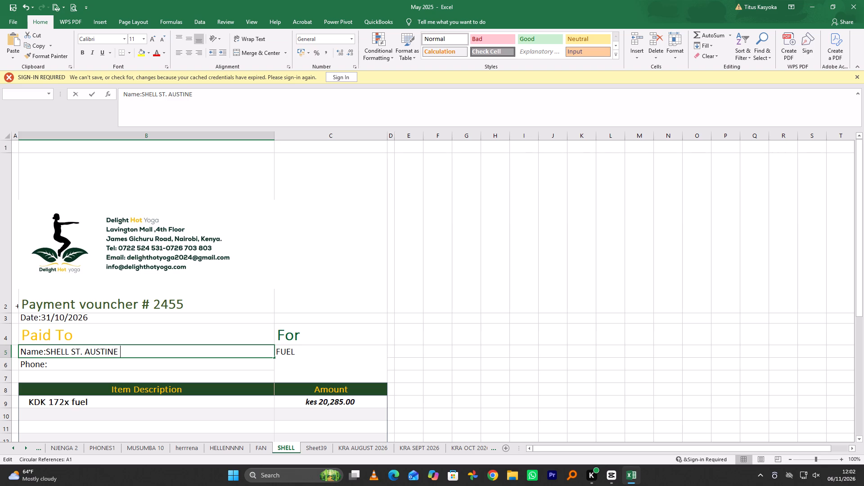
pyautogui.press('BackSpace')
pyautogui.press('BackSpace')
pyautogui.press('s')
pyautogui.press('space')
pyautogui.write('SERVI')
pyautogui.write('CE STATION')
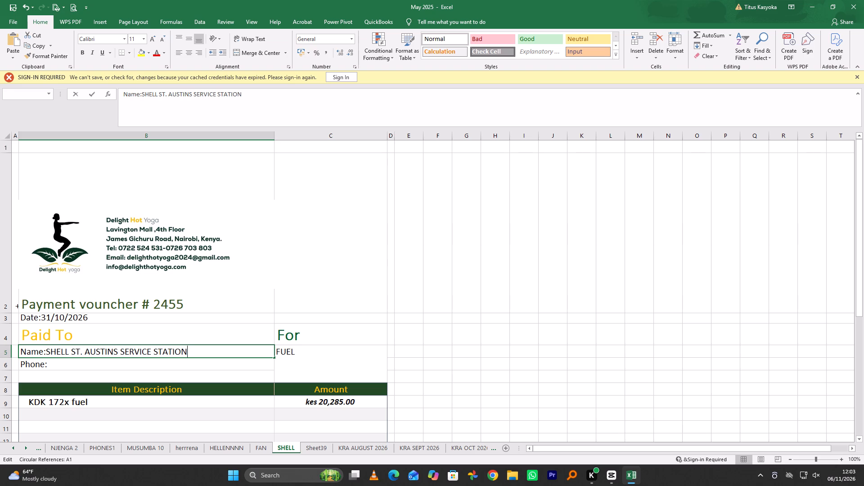
# Open the payee's Phone field for editing after its label.
pyautogui.doubleClick(53, 369)
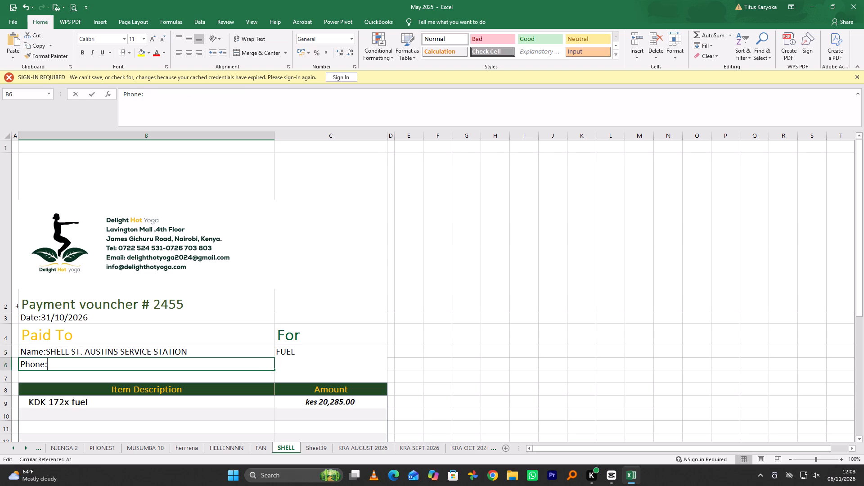
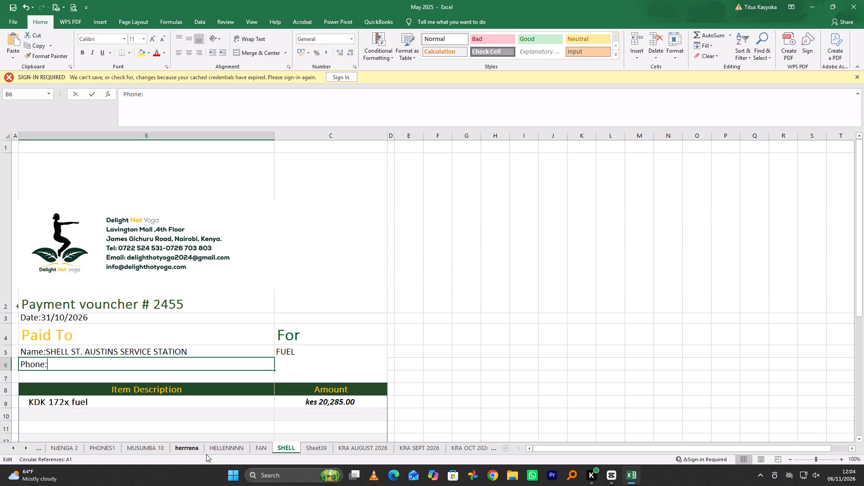
# Review payment vouchers 2451 to 2455 on their sheets, checking voucher numbers, dates, payees and amounts from MUSUMBA 10 through SHELL.
pyautogui.click(148, 451)
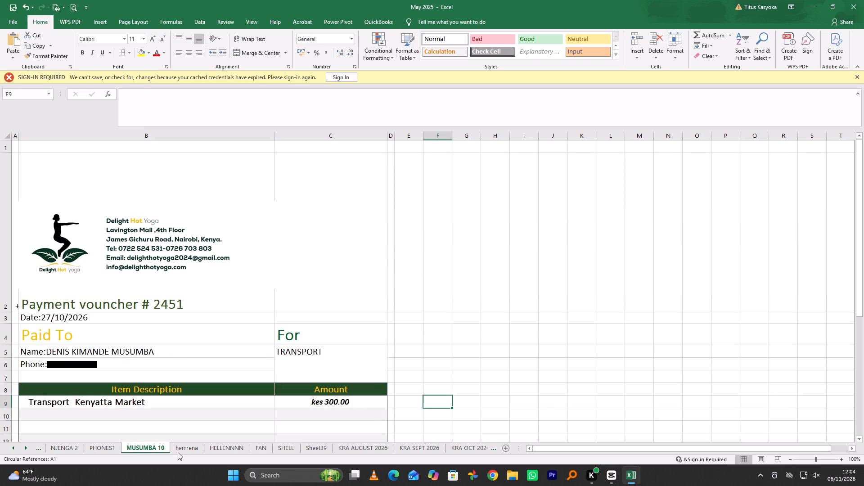
pyautogui.click(182, 451)
pyautogui.click(185, 450)
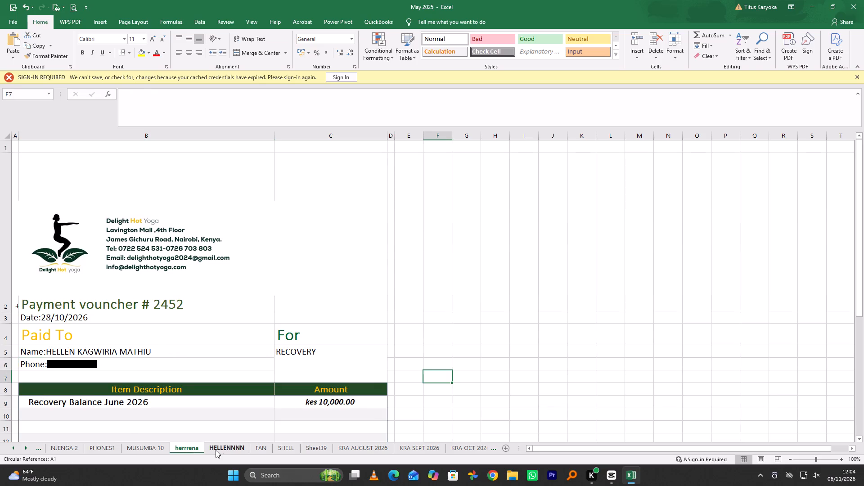
pyautogui.click(221, 450)
pyautogui.click(247, 409)
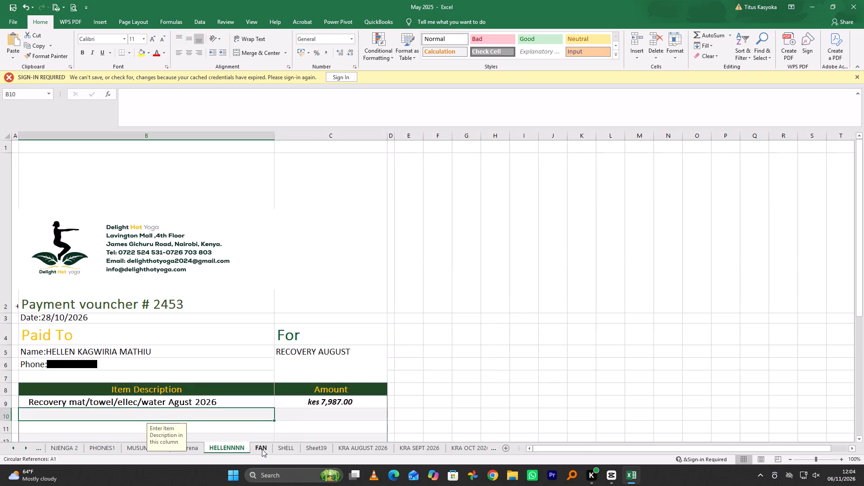
pyautogui.click(262, 449)
pyautogui.click(263, 424)
pyautogui.click(336, 450)
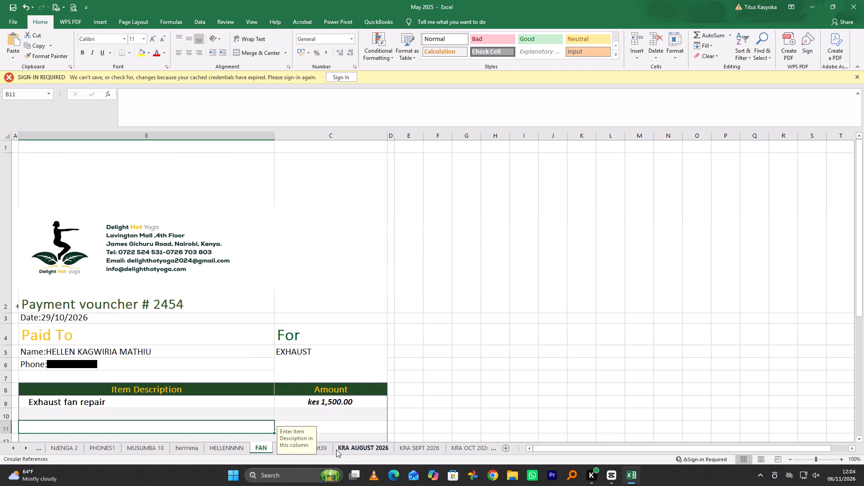
pyautogui.click(235, 447)
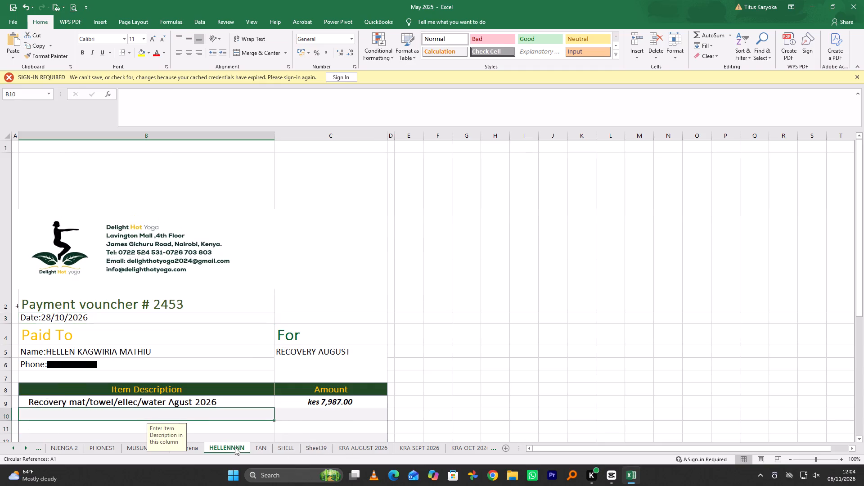
pyautogui.click(256, 447)
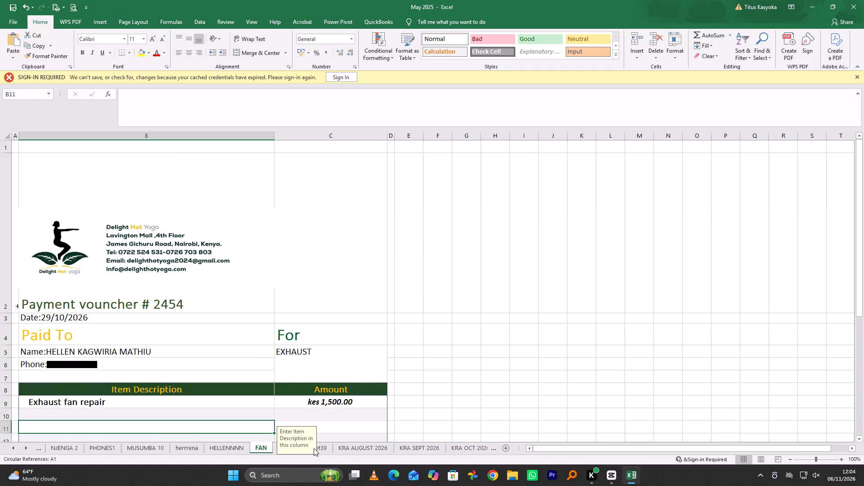
pyautogui.click(275, 449)
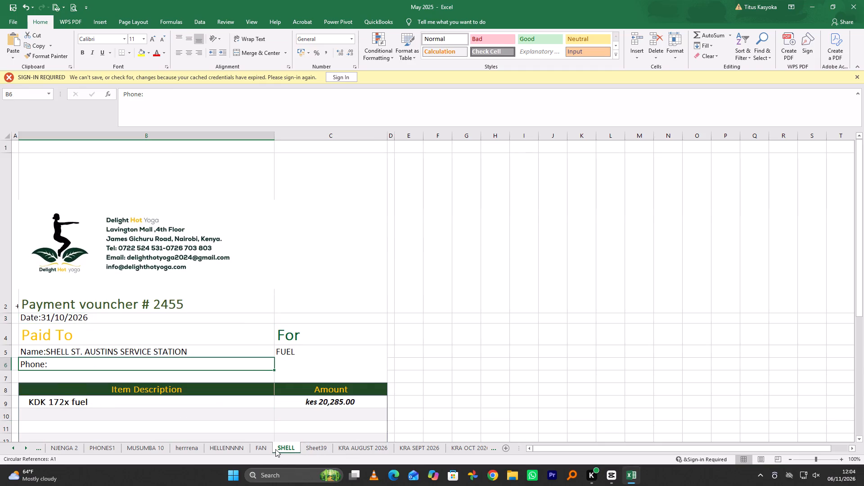
# Open the name of the blank Sheet39 for editing.
pyautogui.click(316, 449)
pyautogui.click(316, 449)
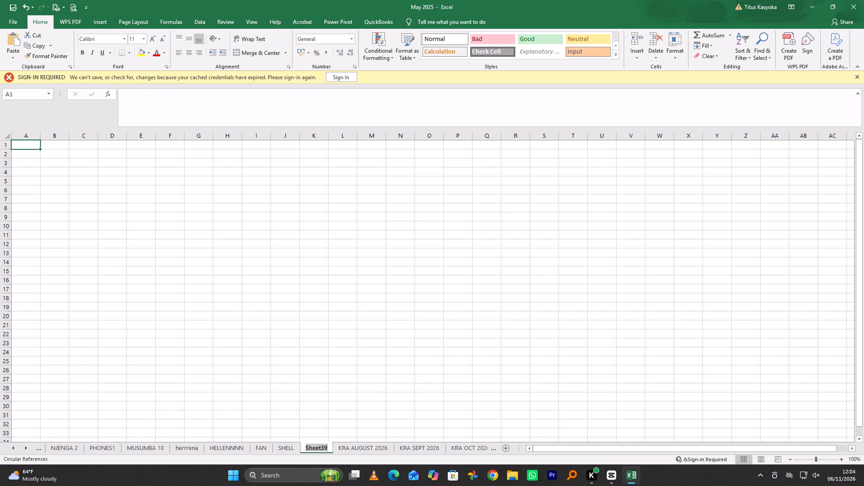
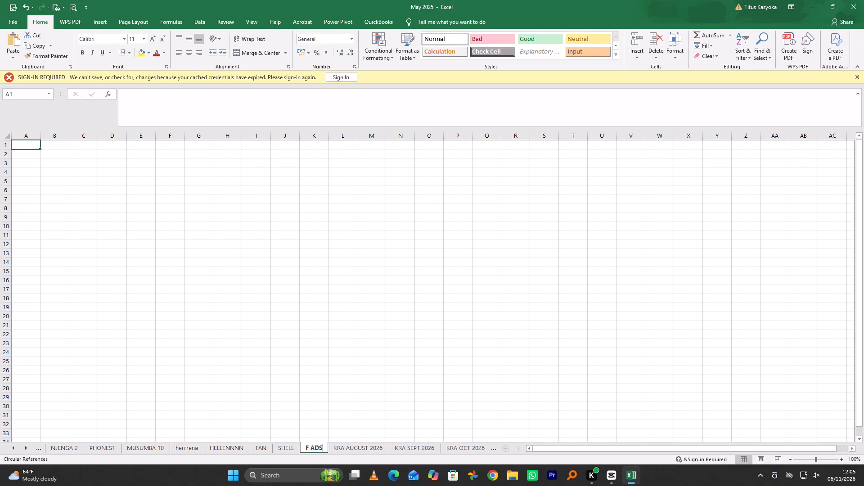
# Copy the entire SHELL voucher sheet and paste it into the blank F ADS sheet.
pyautogui.click(288, 449)
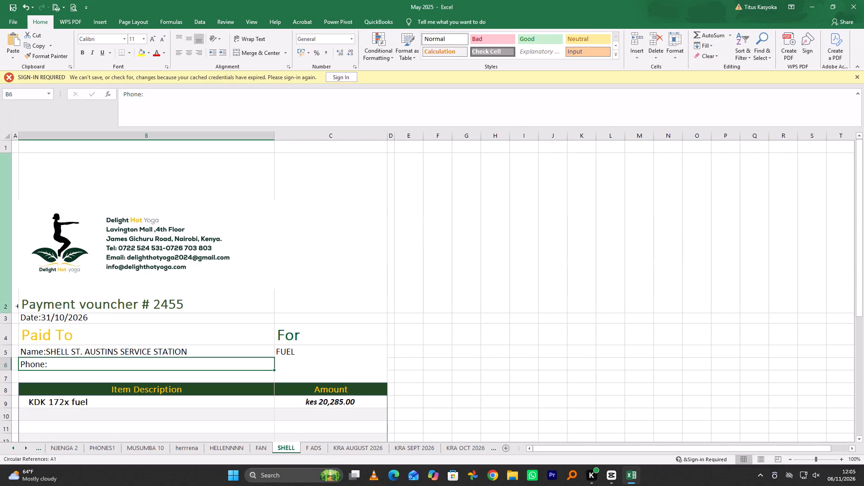
pyautogui.rightClick(6, 135)
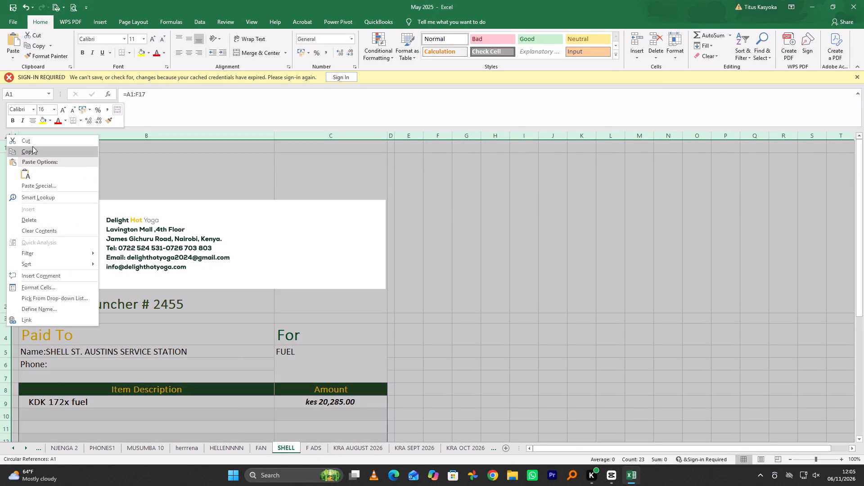
pyautogui.click(35, 152)
pyautogui.click(315, 449)
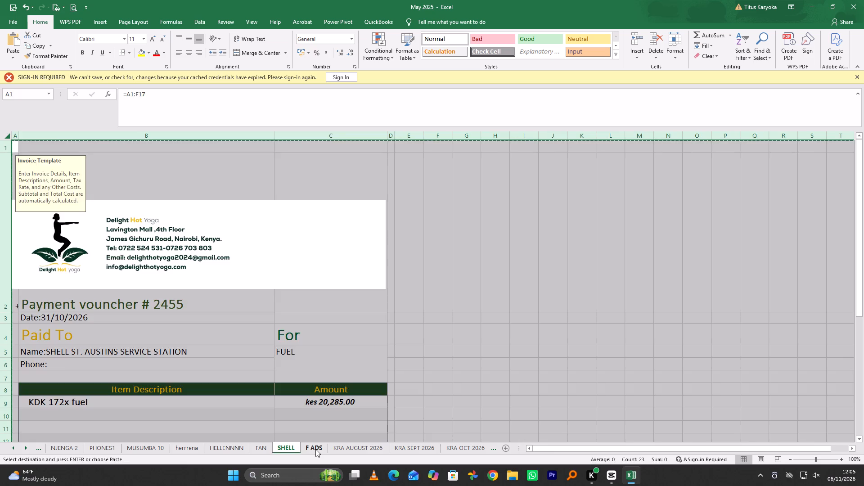
pyautogui.rightClick(7, 135)
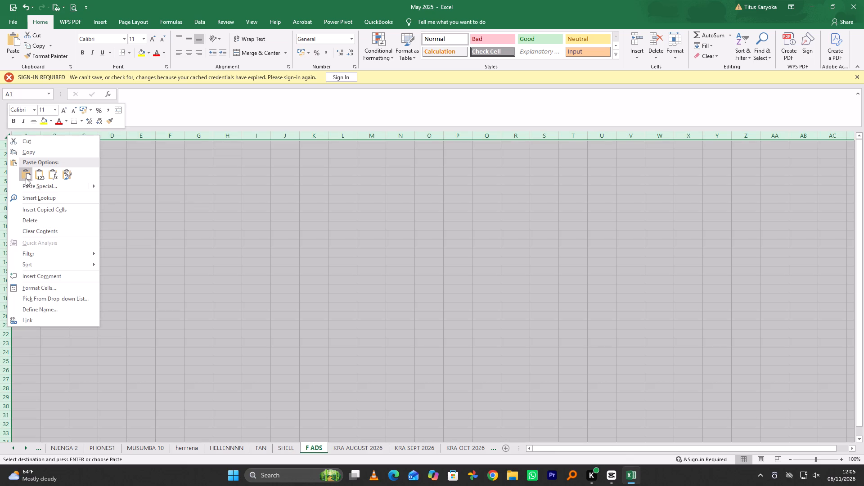
pyautogui.click(28, 175)
pyautogui.click(522, 360)
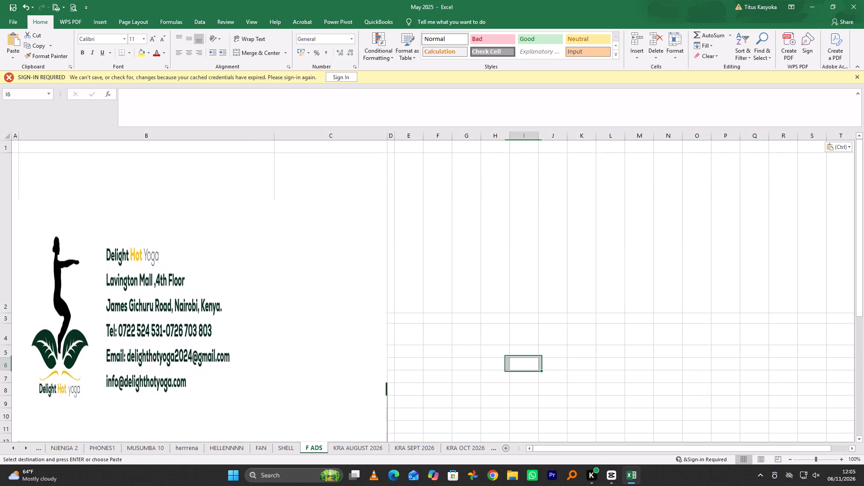
# Shrink the stretched Delight Hot Yoga header picture and fit it just above the payment voucher title.
pyautogui.click(232, 360)
pyautogui.moveTo(198, 198); pyautogui.dragTo(193, 324)
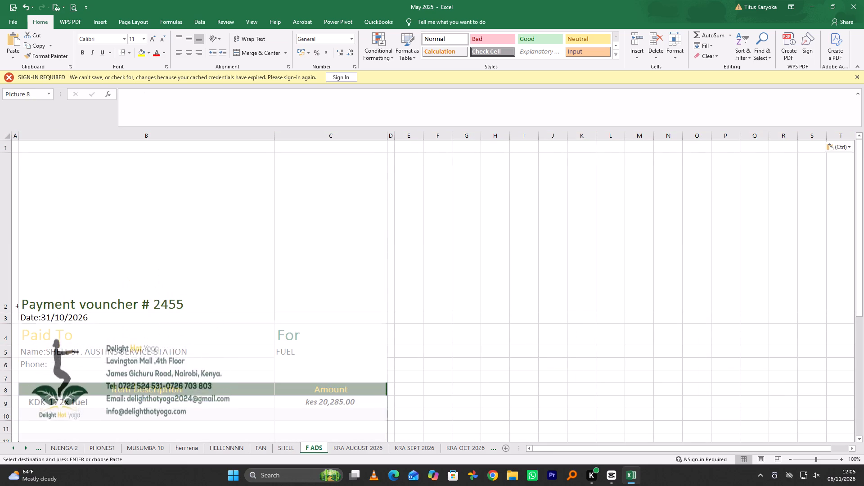
pyautogui.moveTo(193, 324); pyautogui.dragTo(191, 349)
pyautogui.moveTo(198, 401); pyautogui.dragTo(167, 256)
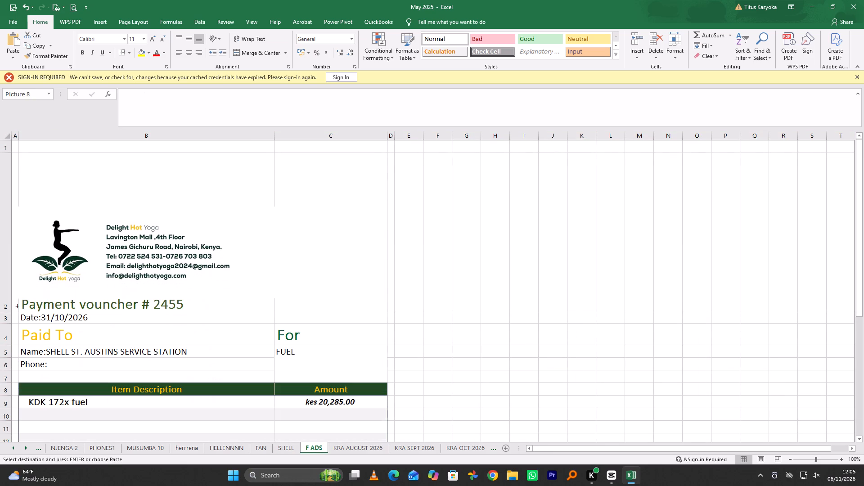
pyautogui.moveTo(167, 256); pyautogui.dragTo(162, 256)
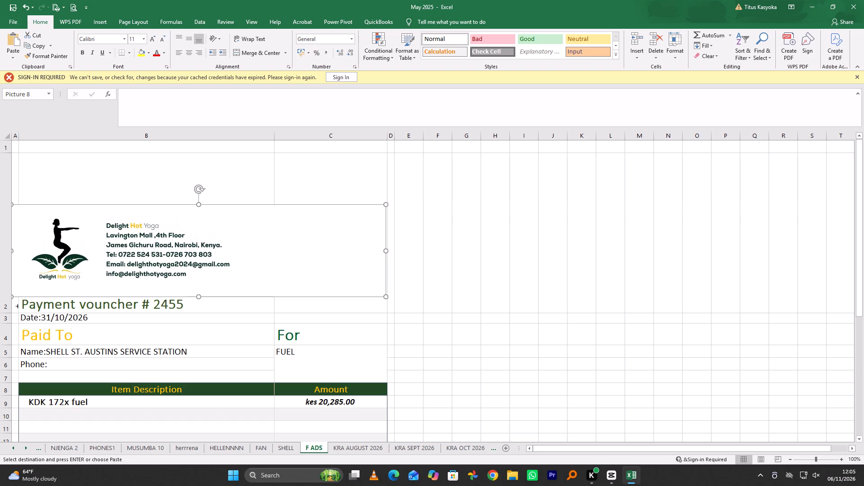
# Change the payment voucher number on the F ADS sheet to 2456.
pyautogui.doubleClick(186, 306)
pyautogui.press('BackSpace')
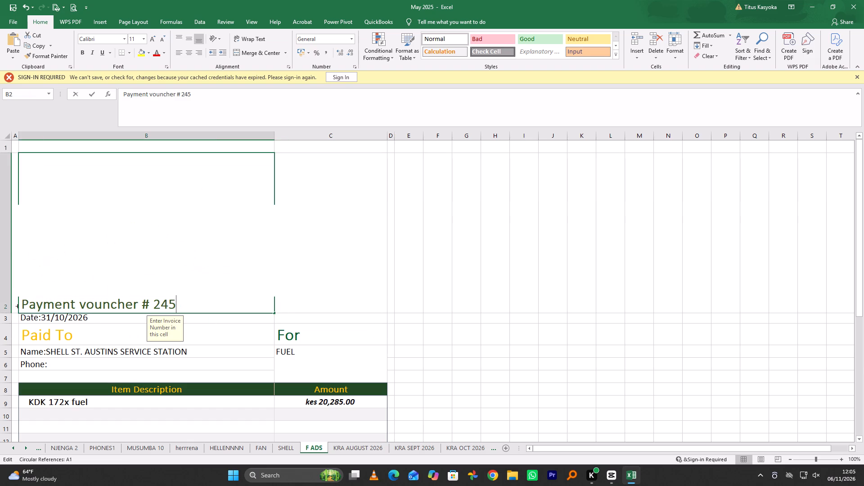
pyautogui.press('6')
pyautogui.click(414, 352)
# Make the header picture slightly taller by extending its upper edge.
pyautogui.click(216, 252)
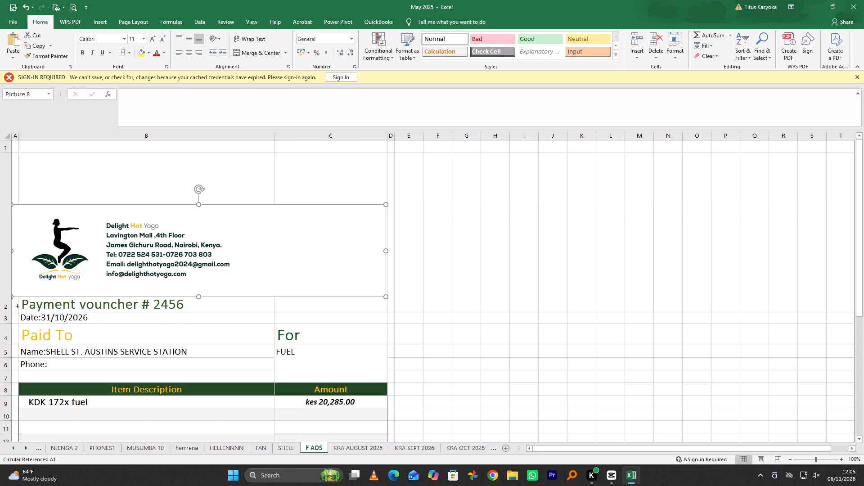
pyautogui.click(199, 204)
pyautogui.click(447, 360)
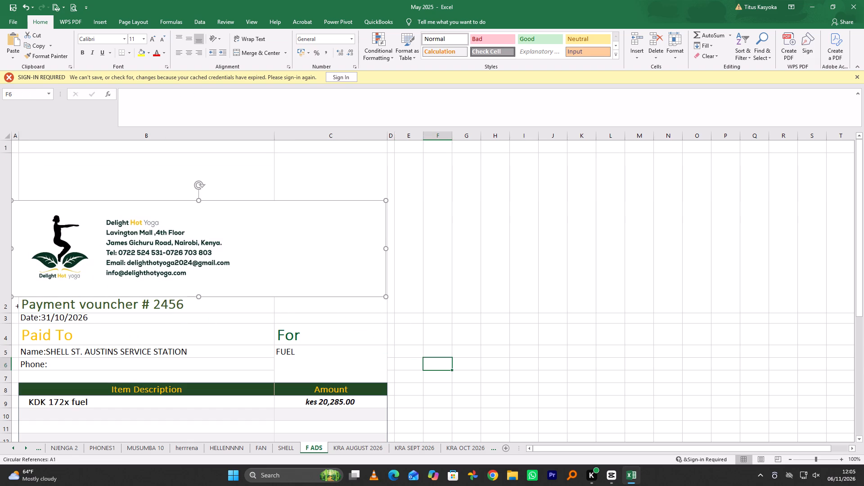
# Clear the copied payee after "Name:" and the purpose under "For" on voucher 2456.
pyautogui.scroll(-1, 216, 374)
pyautogui.scroll(1, 132, 270)
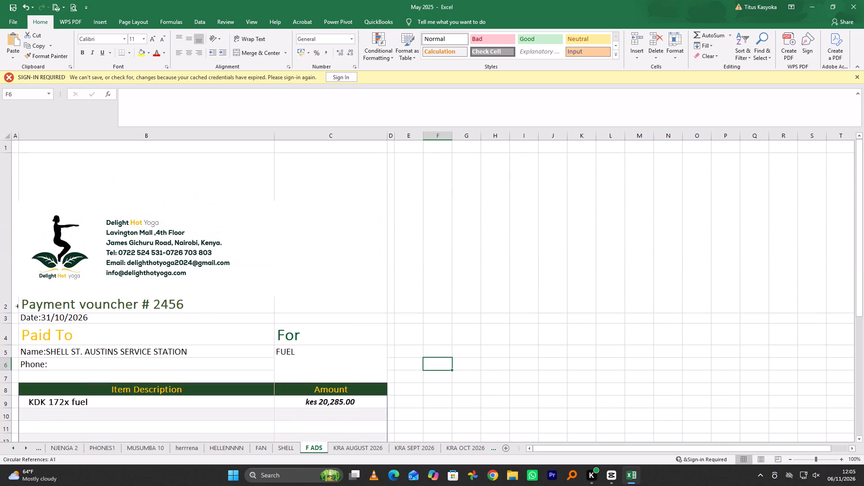
pyautogui.doubleClick(190, 351)
pyautogui.moveTo(190, 351); pyautogui.dragTo(80, 346)
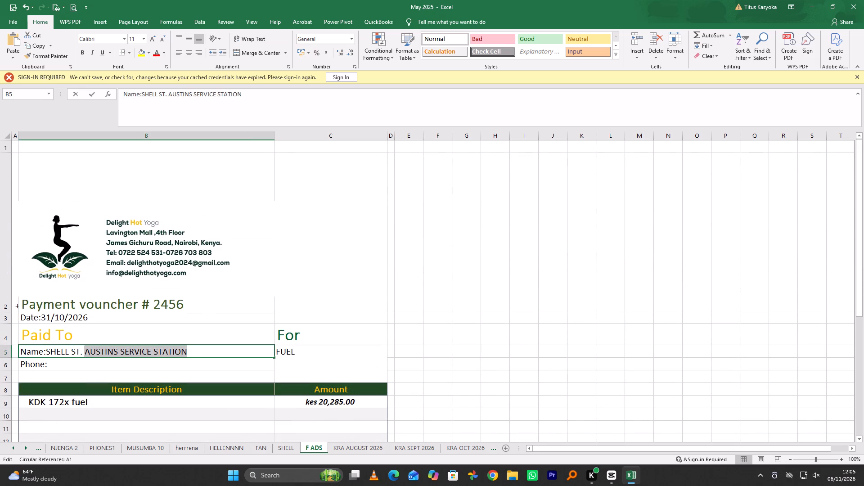
pyautogui.moveTo(80, 346); pyautogui.dragTo(48, 353)
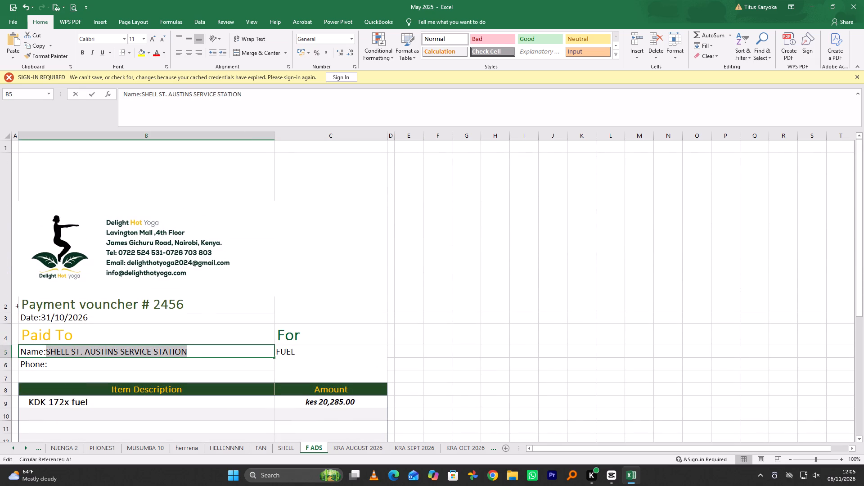
pyautogui.press('BackSpace')
pyautogui.click(307, 349)
pyautogui.press('BackSpace')
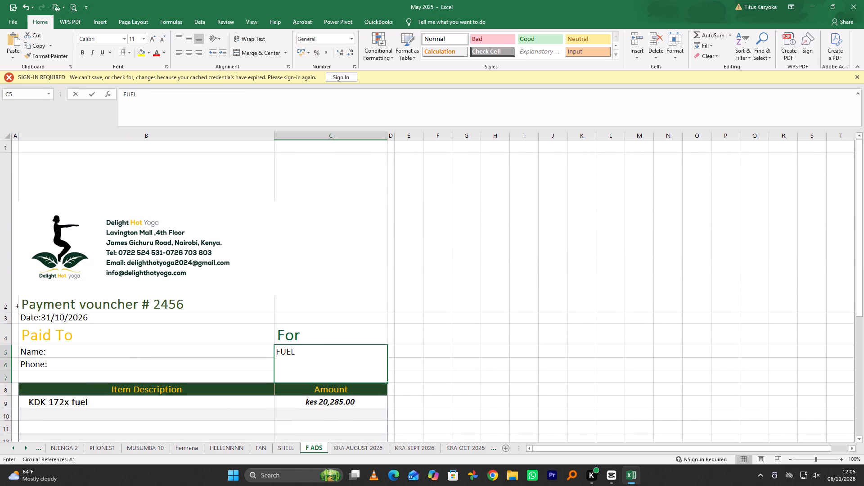
# Clear the copied item description in row 9 together with its amount and the Total Cost value.
pyautogui.click(141, 404)
pyautogui.press('BackSpace')
pyautogui.click(324, 405)
pyautogui.press('BackSpace')
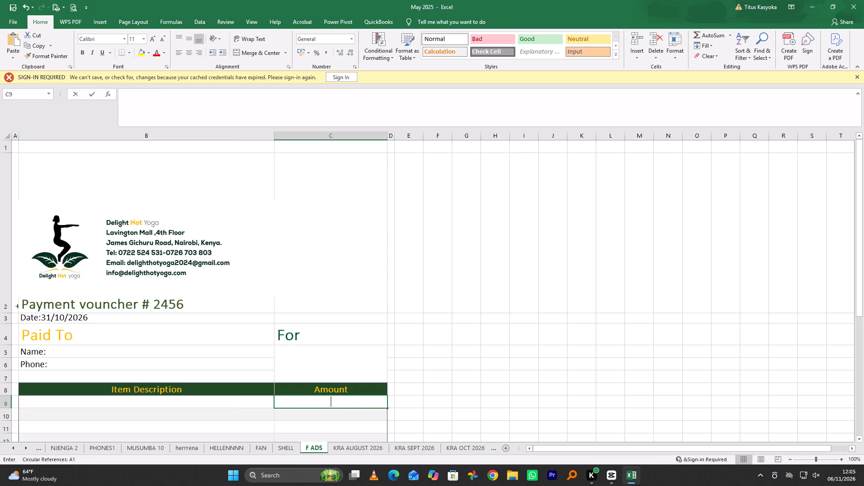
pyautogui.scroll(-2, 344, 400)
pyautogui.click(340, 304)
pyautogui.press('BackSpace')
pyautogui.click(465, 343)
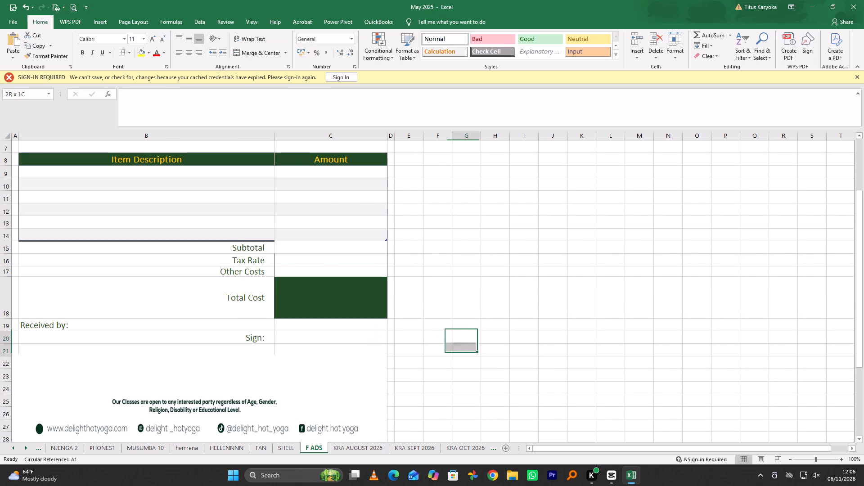
# Reduce the footer picture's height so its coloured band ends at row 30.
pyautogui.scroll(-2, 283, 418)
pyautogui.click(250, 376)
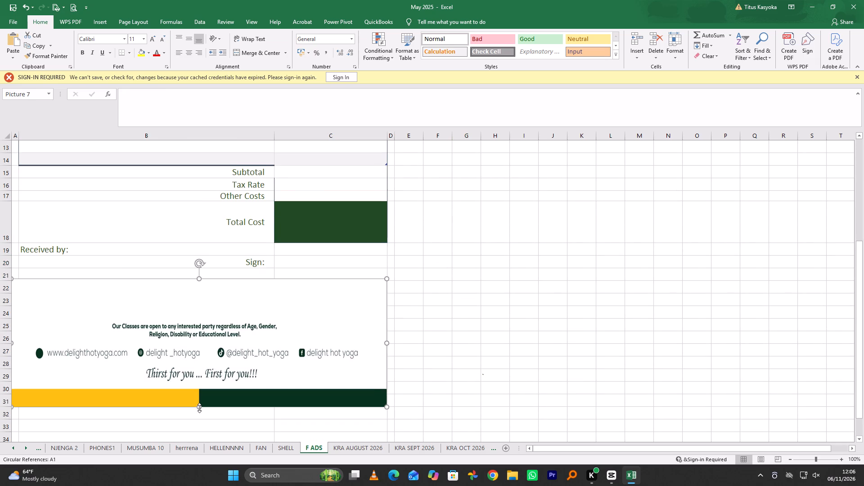
pyautogui.moveTo(199, 408); pyautogui.dragTo(200, 389)
pyautogui.click(428, 404)
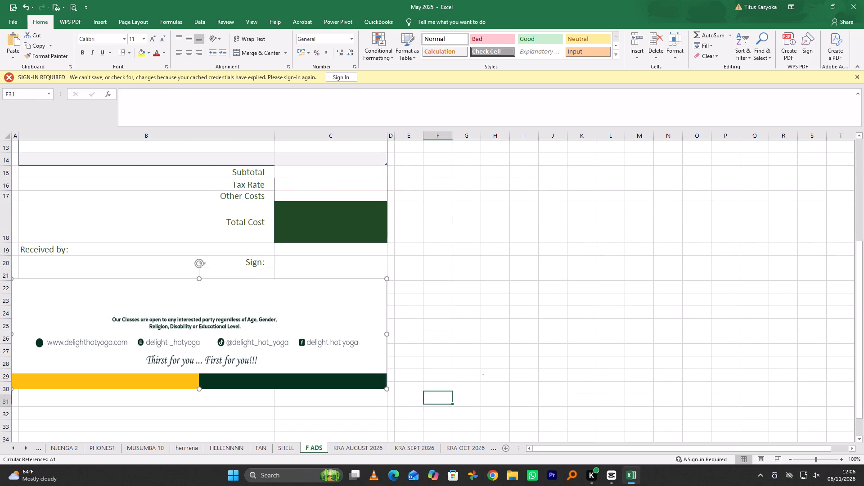
pyautogui.press('BackSpace')
# Enter the payee, beginning with HE, after "Name:" in the Paid To section of voucher 2456.
pyautogui.scroll(6, 67, 339)
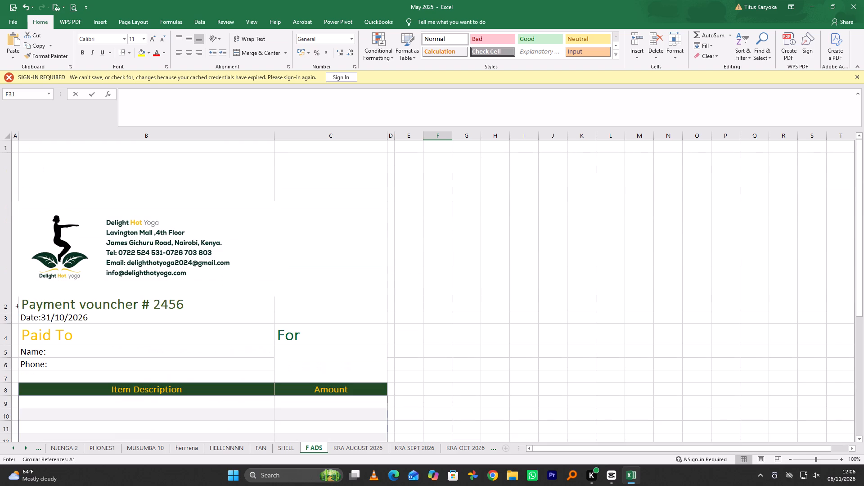
pyautogui.doubleClick(53, 351)
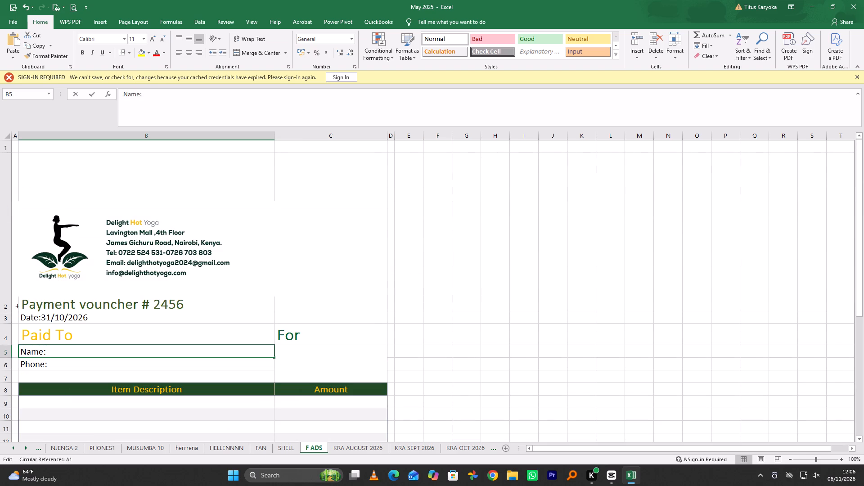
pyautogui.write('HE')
# Complete the payee's name after "Name:" in the Paid To section of payment voucher 2456.
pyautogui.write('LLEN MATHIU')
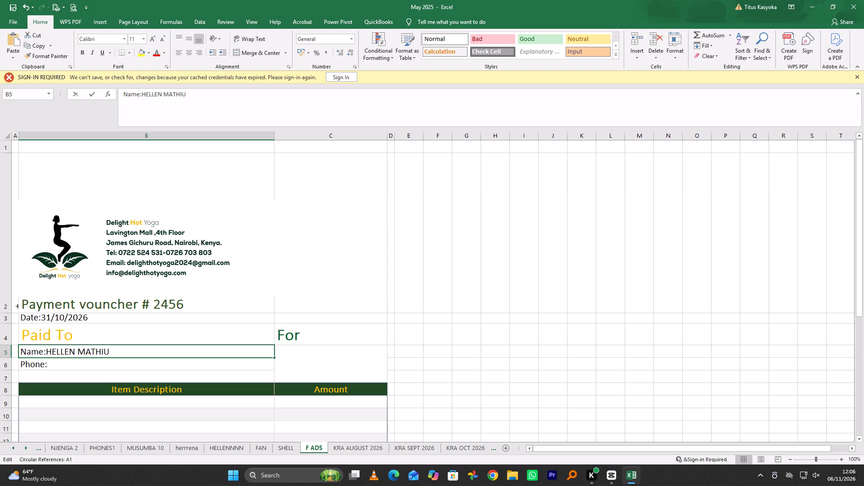
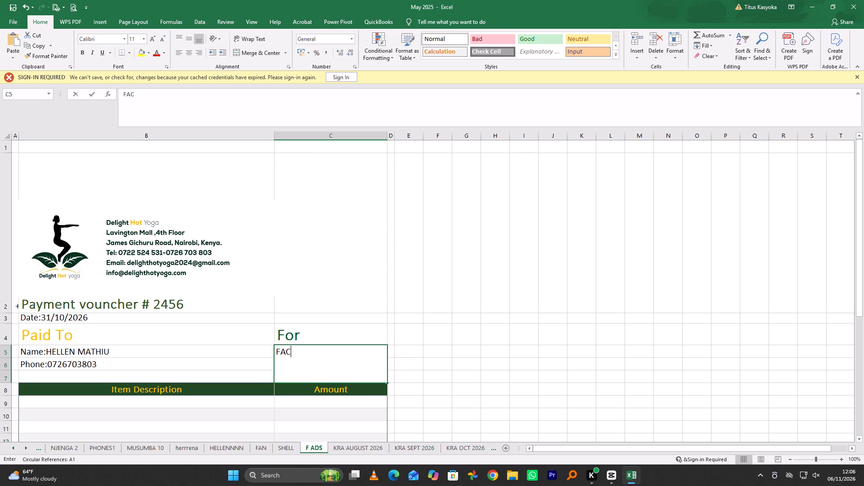
# Complete the purpose under "For" on voucher 2456 as FACEBOOK ADS.
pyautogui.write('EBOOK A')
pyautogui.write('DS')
# Fill row 9 of the voucher with the item description Facebook ads and the amount kes 9,744.00.
pyautogui.doubleClick(85, 404)
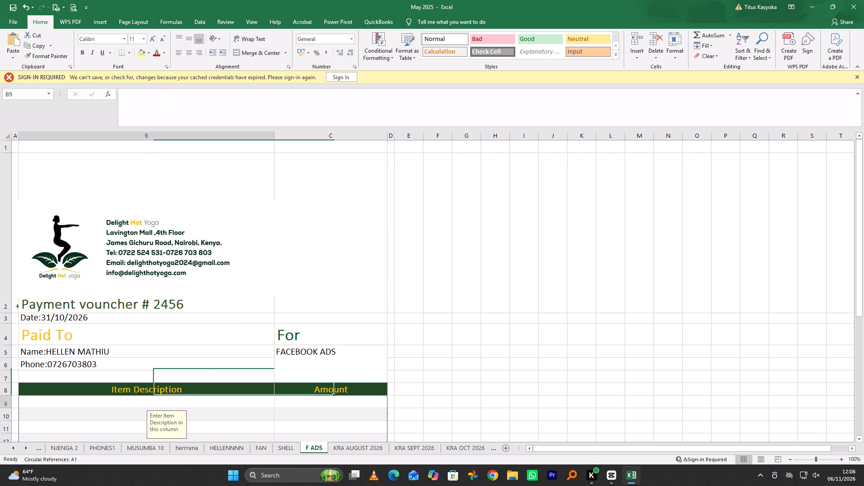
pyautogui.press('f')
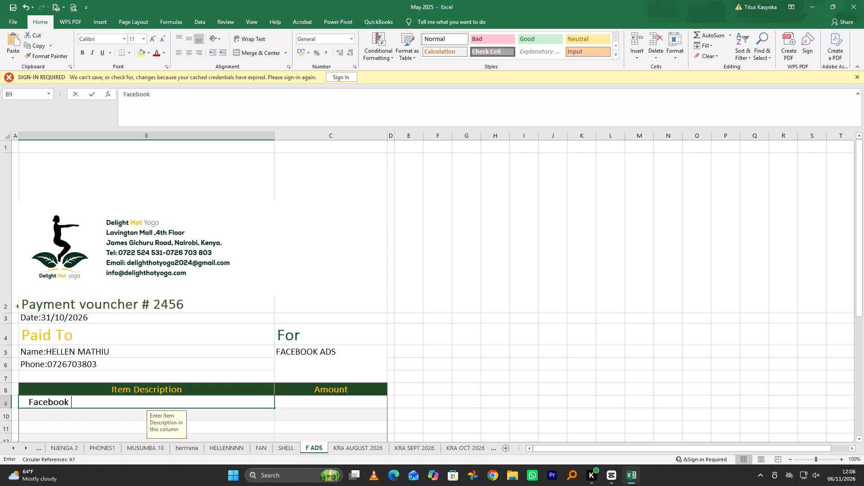
pyautogui.doubleClick(335, 401)
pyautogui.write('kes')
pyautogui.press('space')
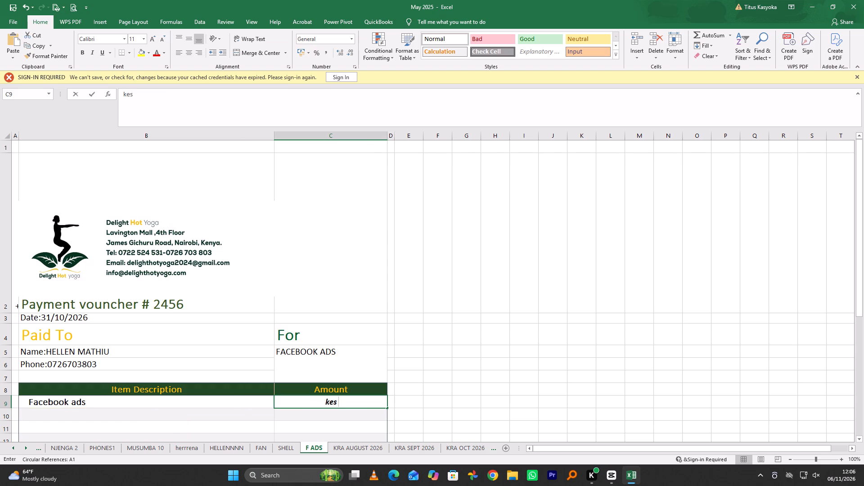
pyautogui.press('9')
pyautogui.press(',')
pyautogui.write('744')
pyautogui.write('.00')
# Copy the row 9 amount, kes 9,744.00, into the voucher's Total Cost cell.
pyautogui.scroll(-2, 343, 393)
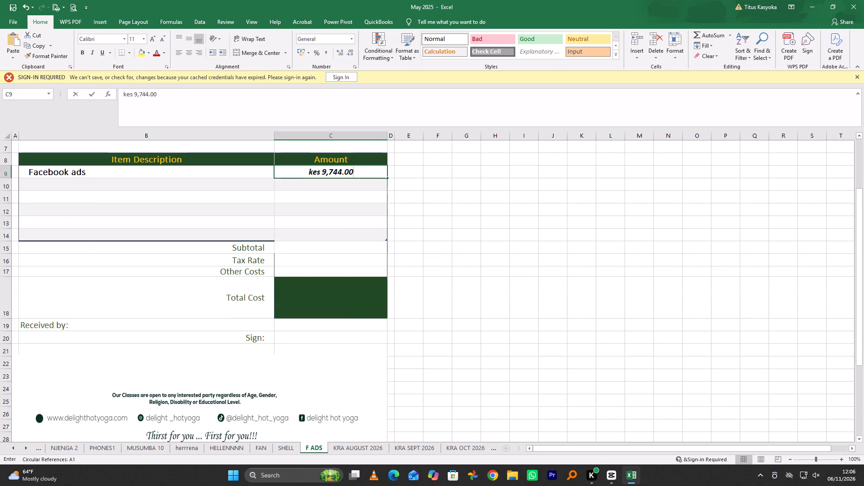
pyautogui.moveTo(356, 171); pyautogui.dragTo(302, 172)
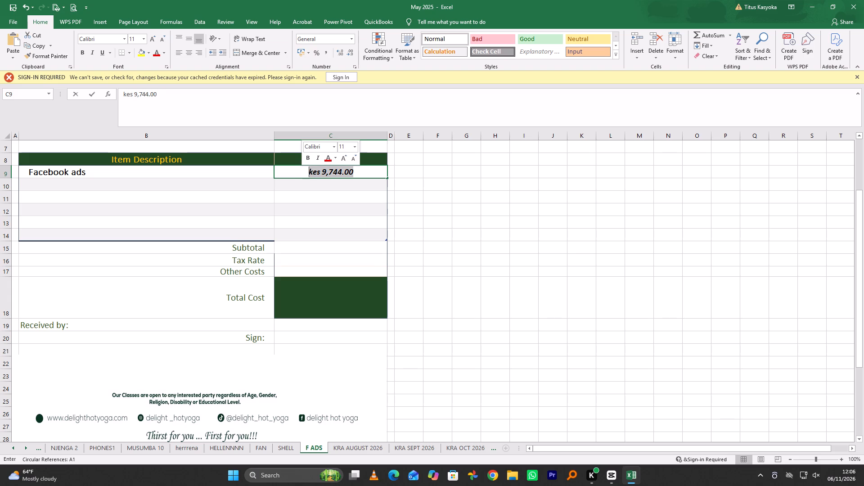
pyautogui.hotkey('ctrl', 'c')
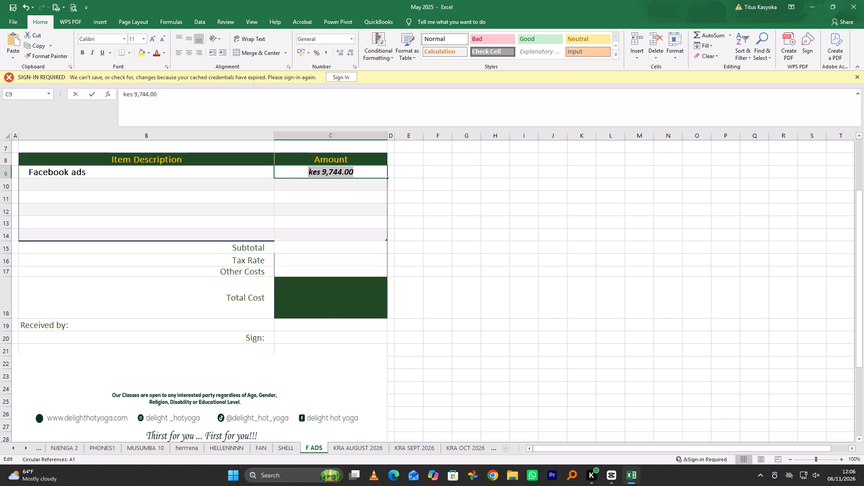
pyautogui.click(326, 295)
pyautogui.hotkey('ctrl', 'v')
pyautogui.click(522, 297)
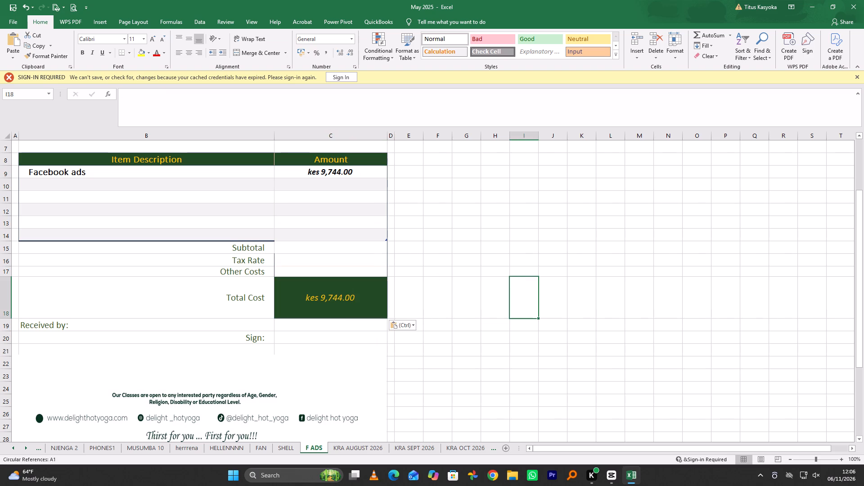
pyautogui.scroll(5, 346, 299)
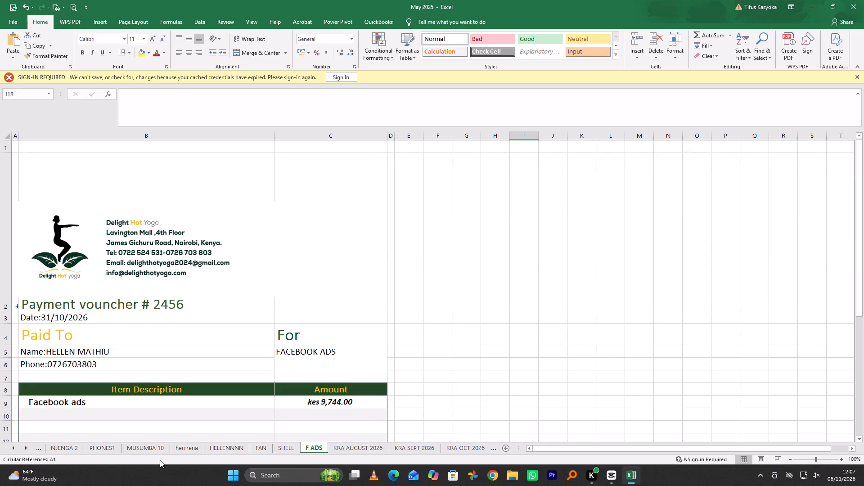
# Set the print area of voucher 2451 on the MUSUMBA 10 sheet to A1:D31, covering the header through the footer picture.
pyautogui.click(137, 448)
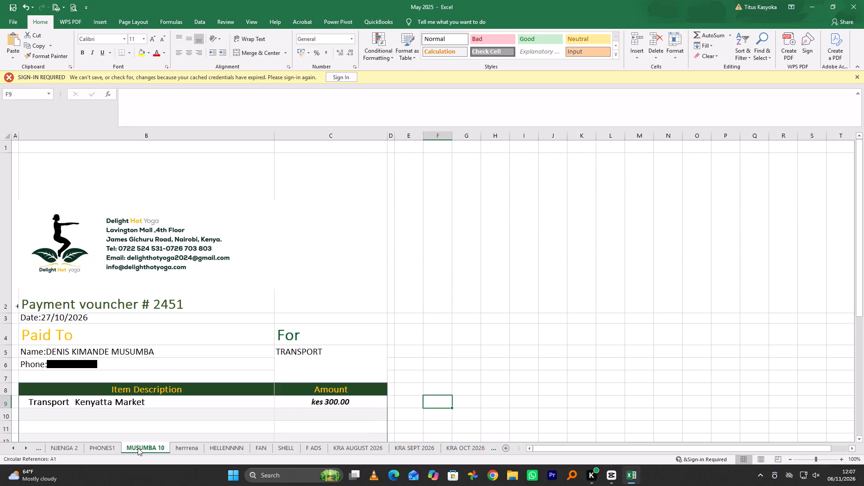
pyautogui.click(101, 444)
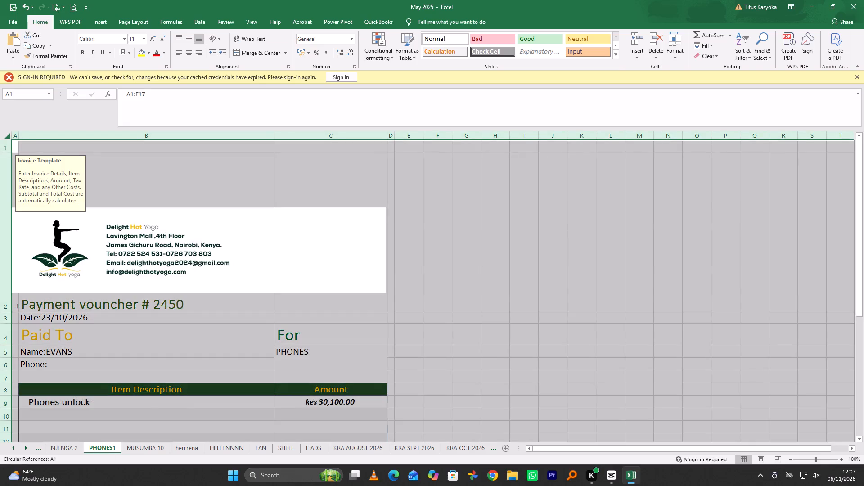
pyautogui.click(222, 387)
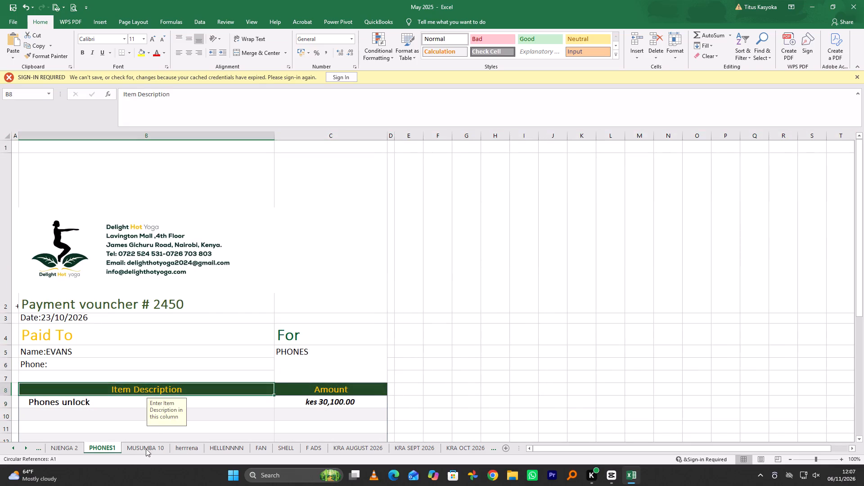
pyautogui.click(146, 449)
pyautogui.click(461, 356)
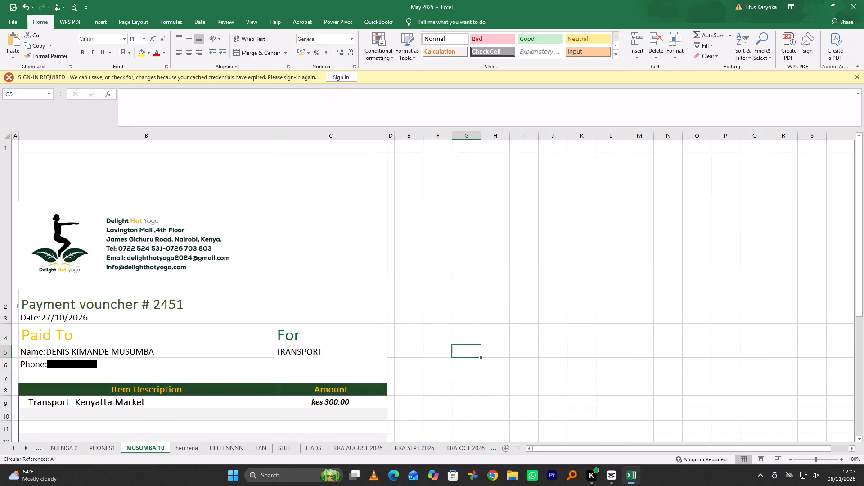
pyautogui.moveTo(14, 148); pyautogui.dragTo(378, 453)
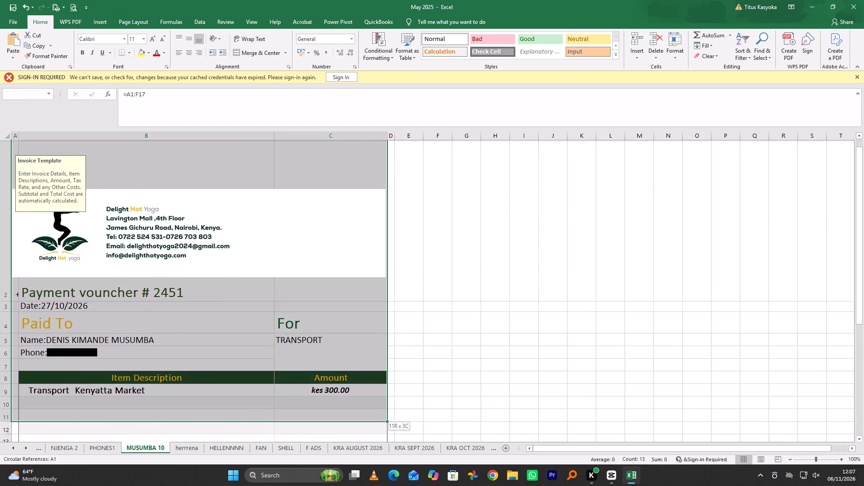
pyautogui.moveTo(378, 453); pyautogui.dragTo(385, 368)
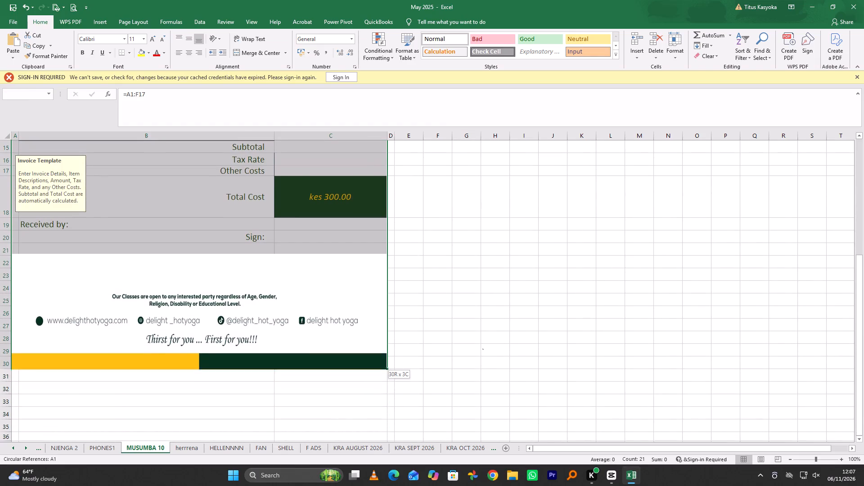
pyautogui.moveTo(385, 368); pyautogui.dragTo(391, 375)
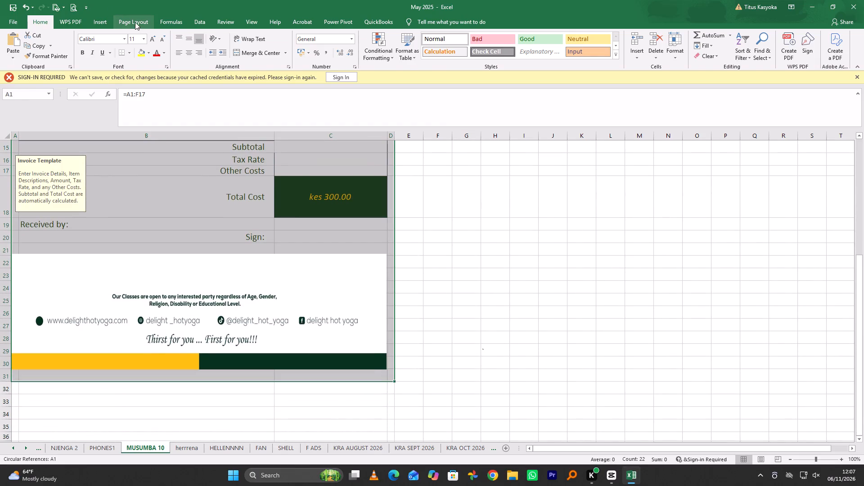
pyautogui.click(135, 22)
pyautogui.click(146, 54)
pyautogui.click(156, 65)
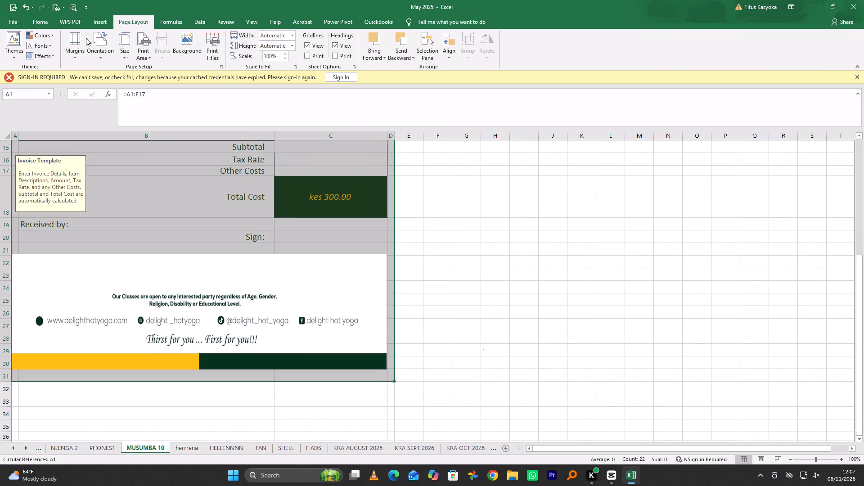
# Scale voucher 2451 to fit 1 page wide by 1 tall and print one copy on the EPSON L3250 Series.
pyautogui.click(16, 22)
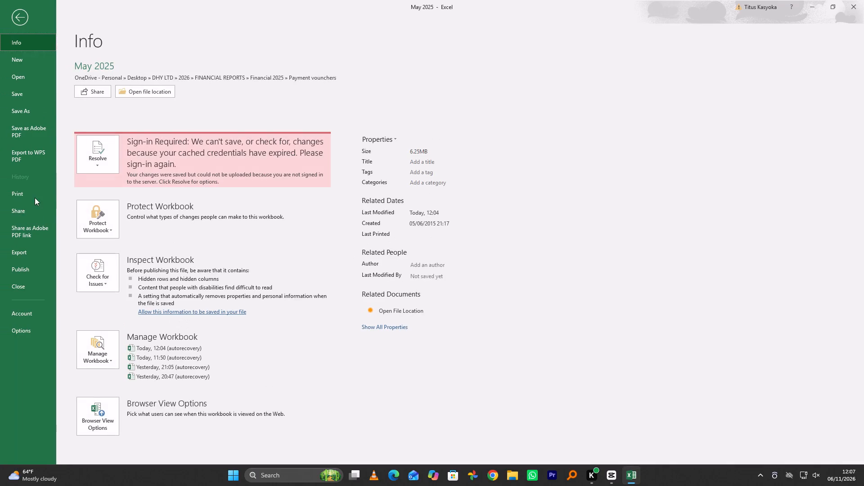
pyautogui.click(36, 196)
pyautogui.click(162, 307)
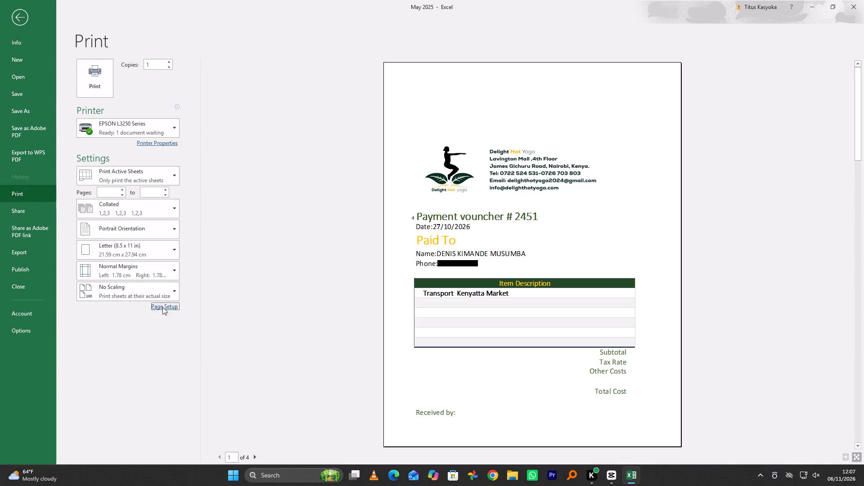
pyautogui.click(125, 189)
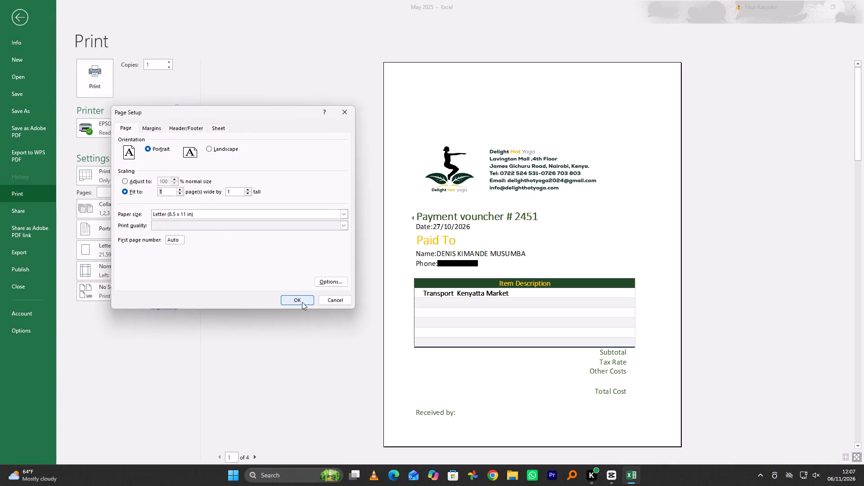
pyautogui.click(302, 301)
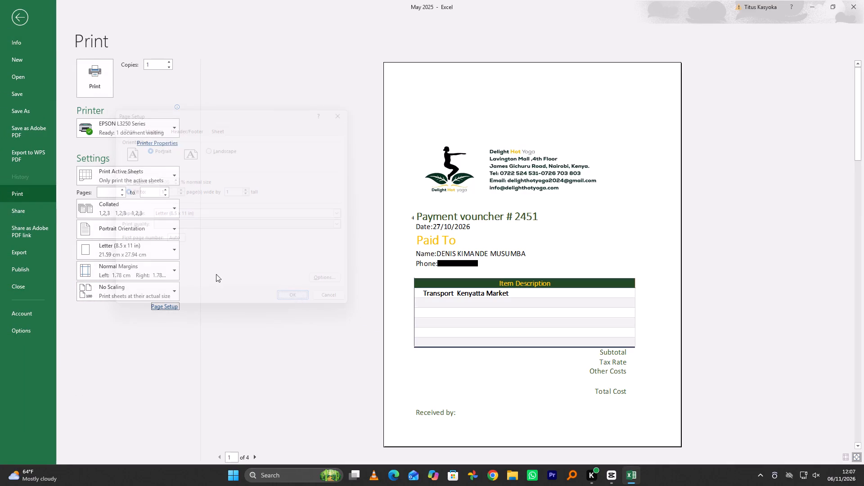
pyautogui.click(97, 91)
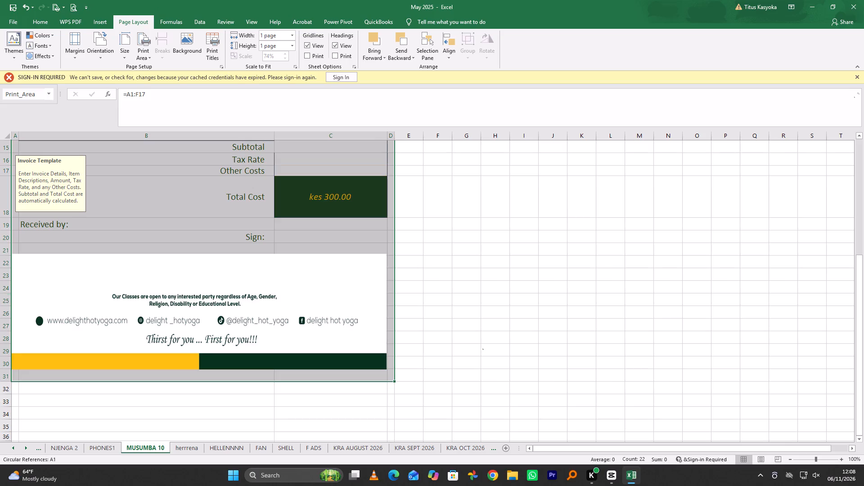
# Set the print area of voucher 2452 on the herrrena sheet to A1:D30, including the footer picture.
pyautogui.click(192, 450)
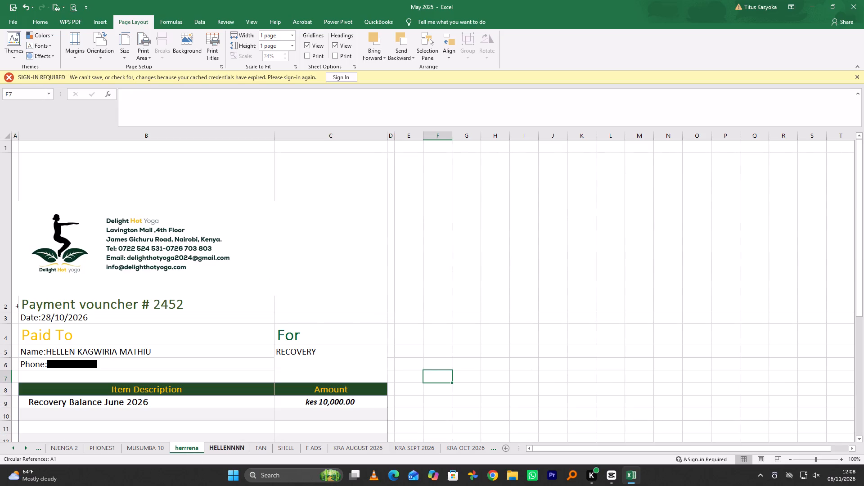
pyautogui.click(499, 343)
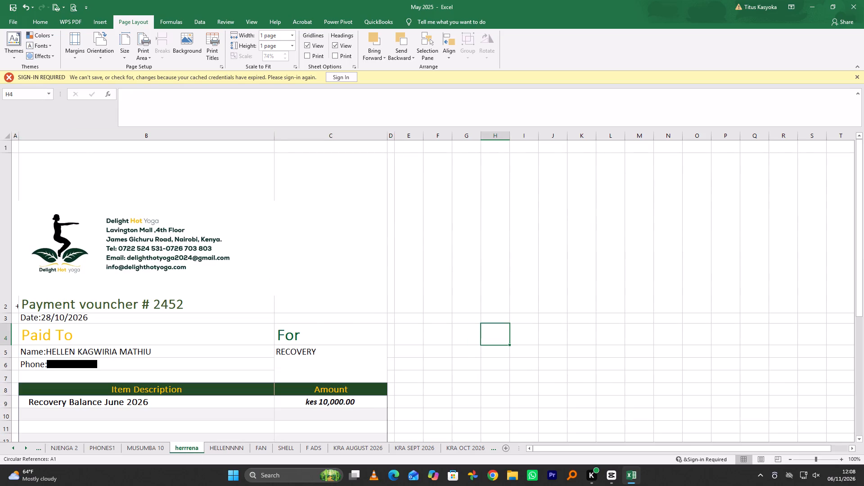
pyautogui.moveTo(15, 150); pyautogui.dragTo(310, 453)
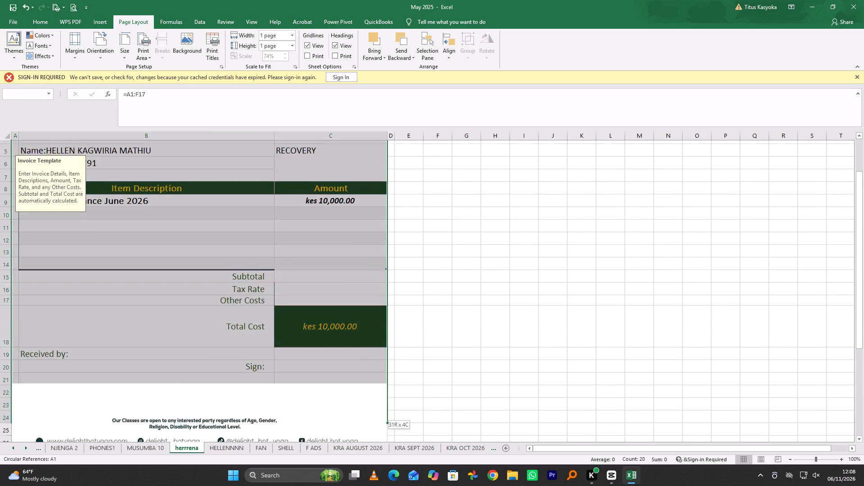
pyautogui.moveTo(310, 453); pyautogui.dragTo(391, 368)
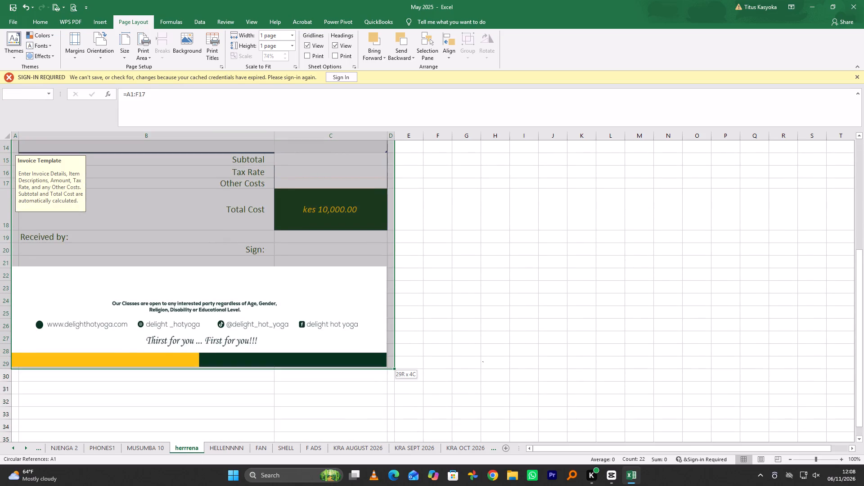
pyautogui.moveTo(391, 368); pyautogui.dragTo(391, 373)
pyautogui.click(140, 21)
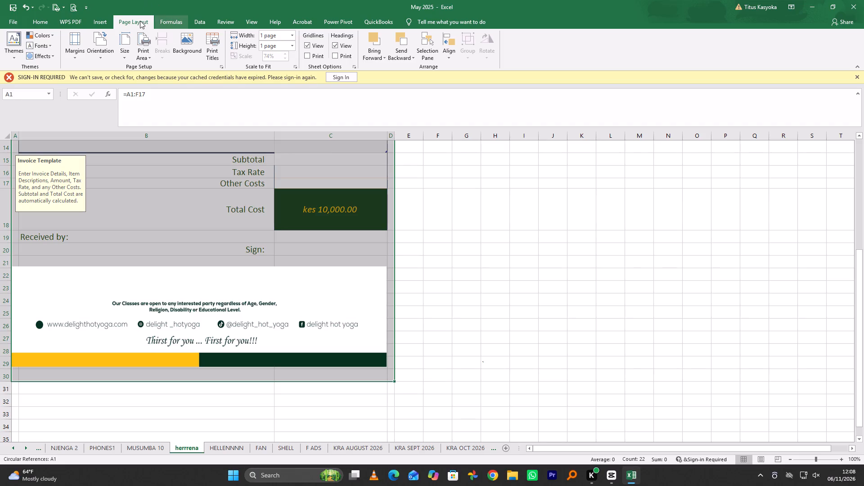
pyautogui.click(143, 53)
pyautogui.click(158, 65)
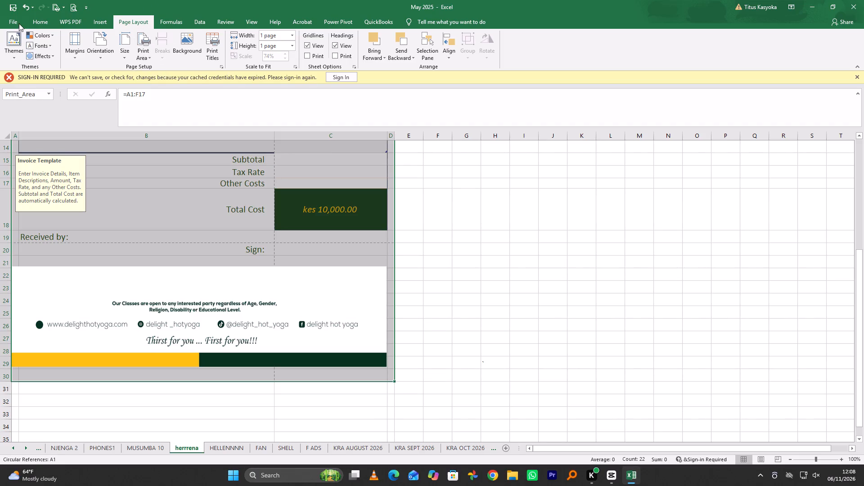
# Scale voucher 2452 to fit 1 page wide by 1 tall and print one copy on the EPSON L3250 Series.
pyautogui.click(18, 24)
pyautogui.click(22, 191)
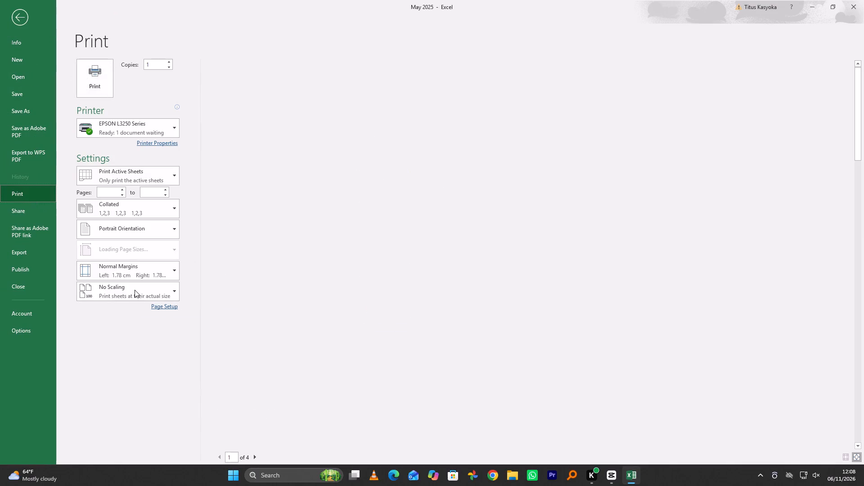
pyautogui.click(168, 306)
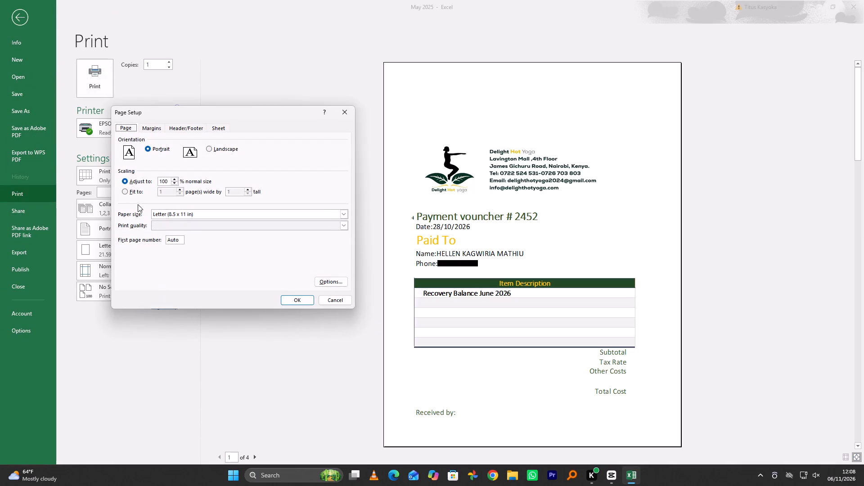
pyautogui.click(126, 192)
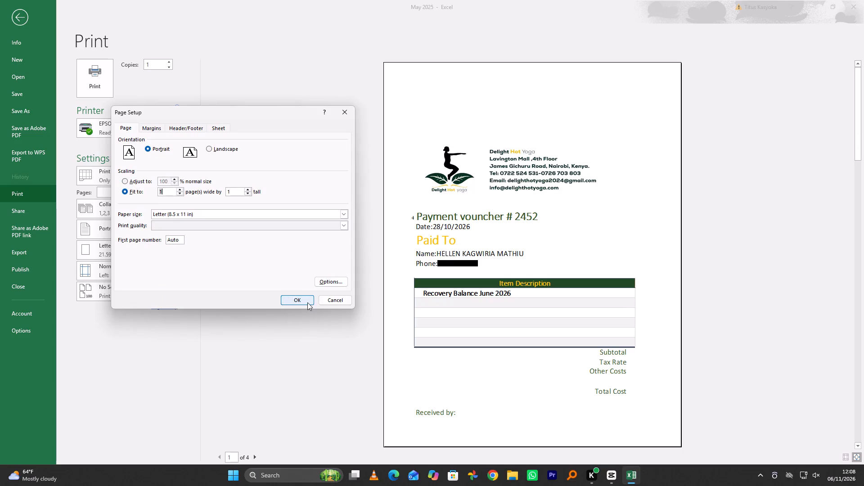
pyautogui.click(307, 301)
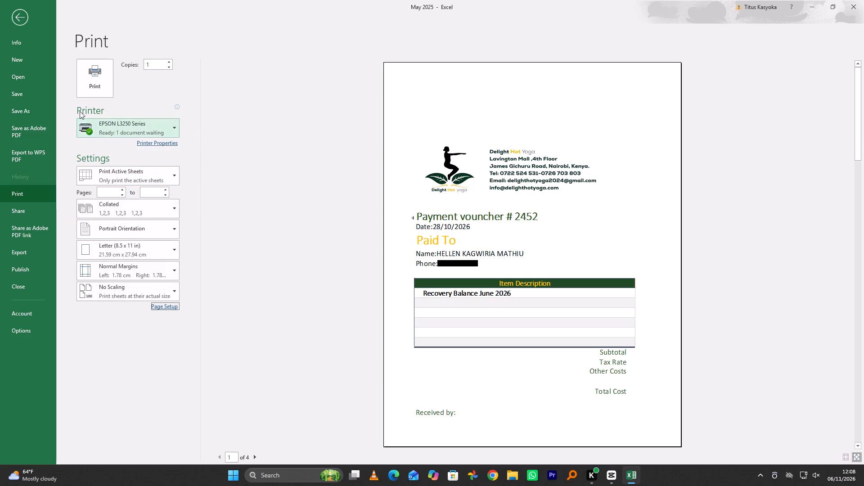
pyautogui.click(94, 81)
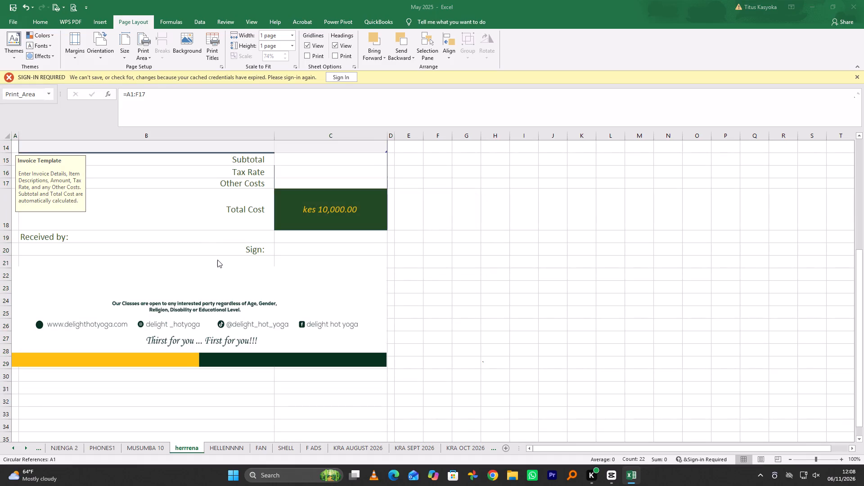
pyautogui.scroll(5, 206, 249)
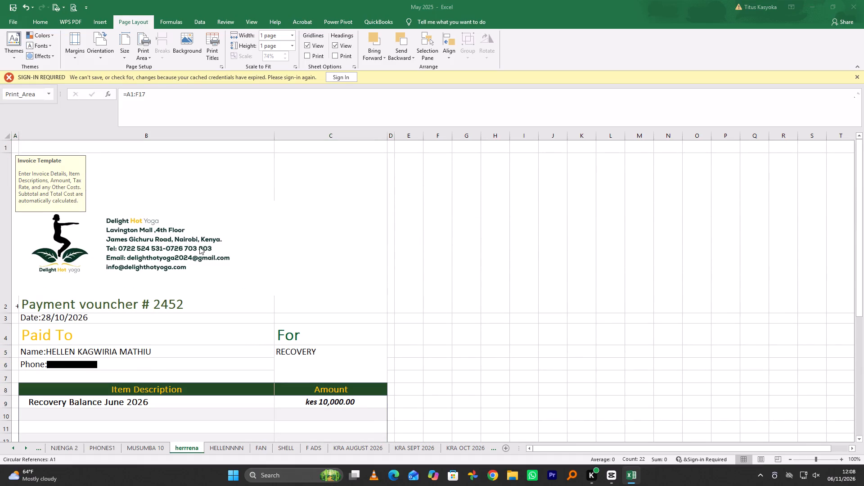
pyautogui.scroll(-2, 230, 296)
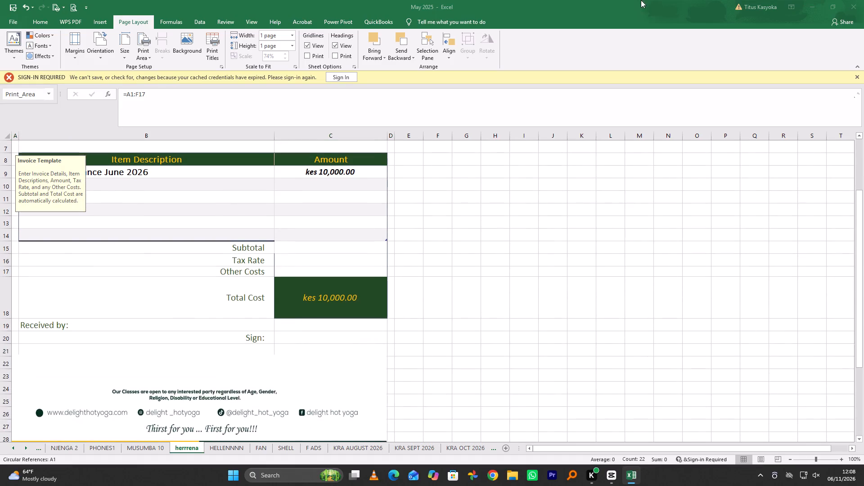
# Set the print area of voucher 2453 on the HELLENNNN sheet to A2:D30, including the footer picture.
pyautogui.doubleClick(229, 449)
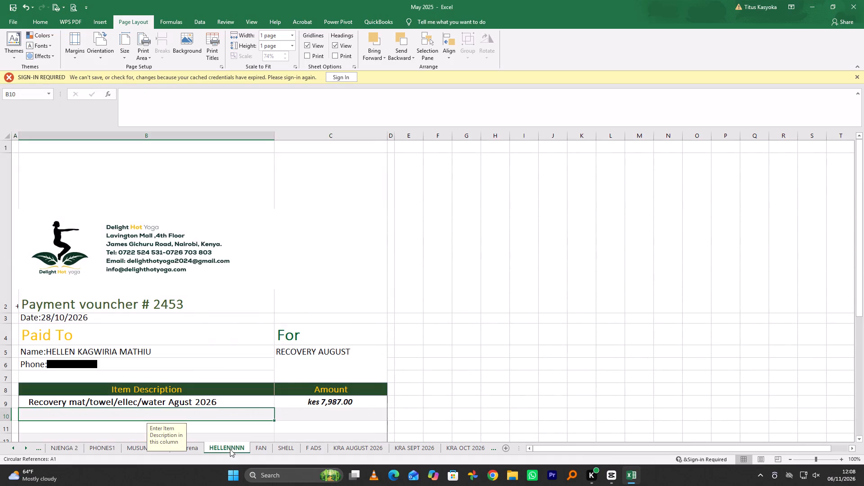
pyautogui.click(414, 439)
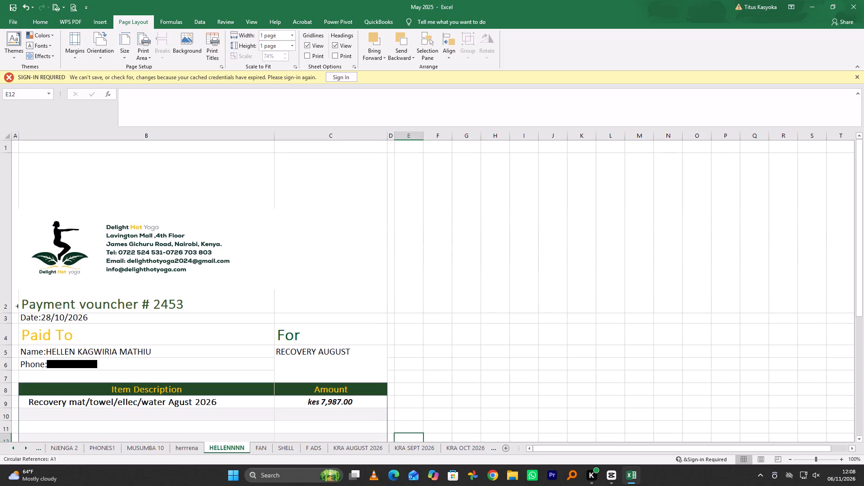
pyautogui.moveTo(15, 166); pyautogui.dragTo(362, 431)
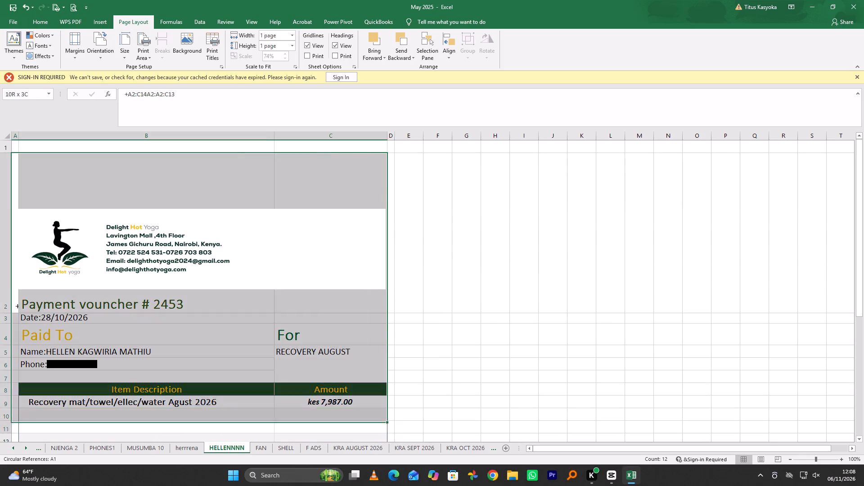
pyautogui.moveTo(362, 431); pyautogui.dragTo(395, 362)
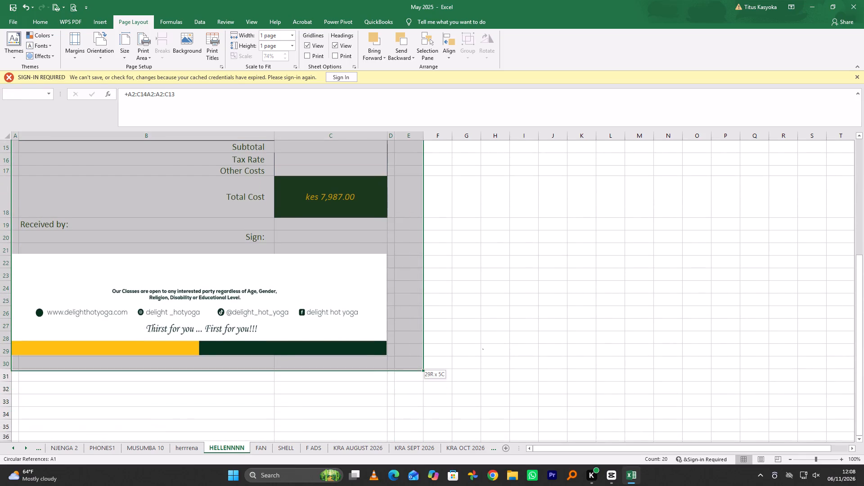
pyautogui.moveTo(395, 362); pyautogui.dragTo(392, 364)
pyautogui.click(133, 17)
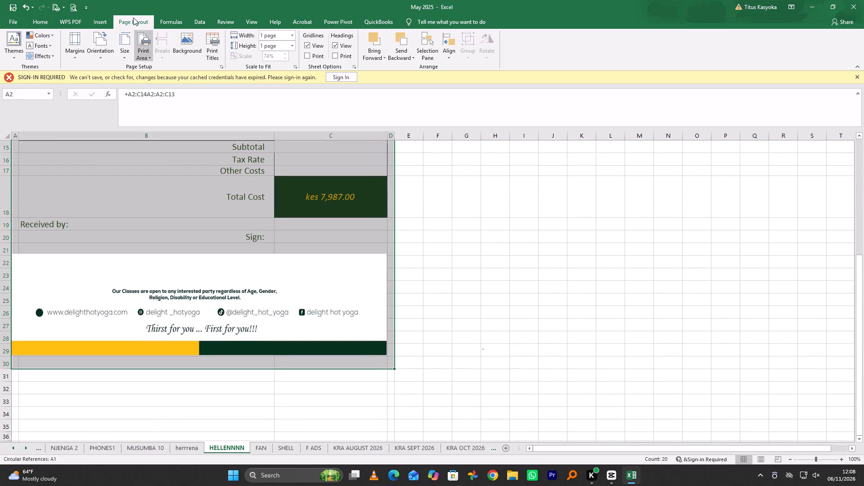
pyautogui.click(144, 52)
pyautogui.click(156, 66)
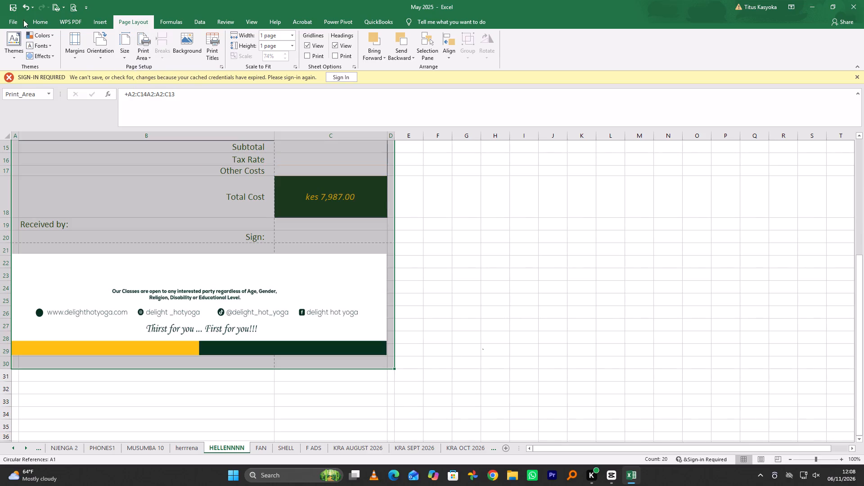
# Scale voucher 2453 to fit 1 page wide by 1 tall and print one copy on the EPSON L3250 Series.
pyautogui.click(13, 20)
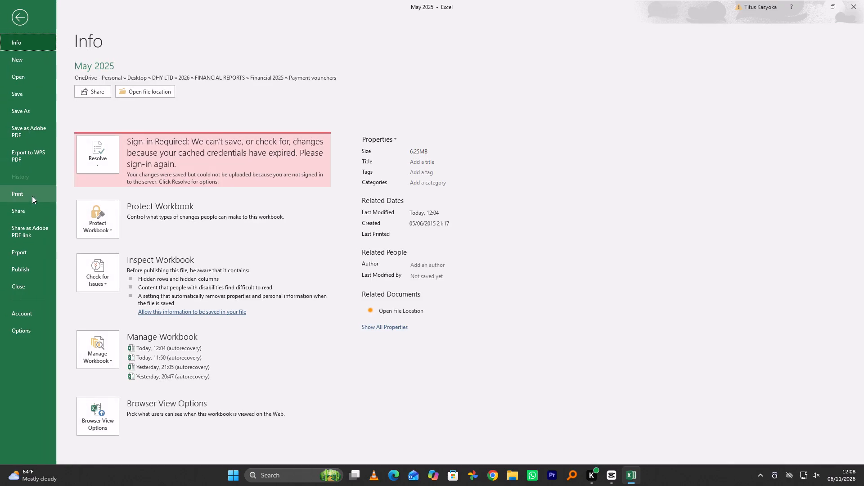
pyautogui.click(32, 196)
pyautogui.click(167, 304)
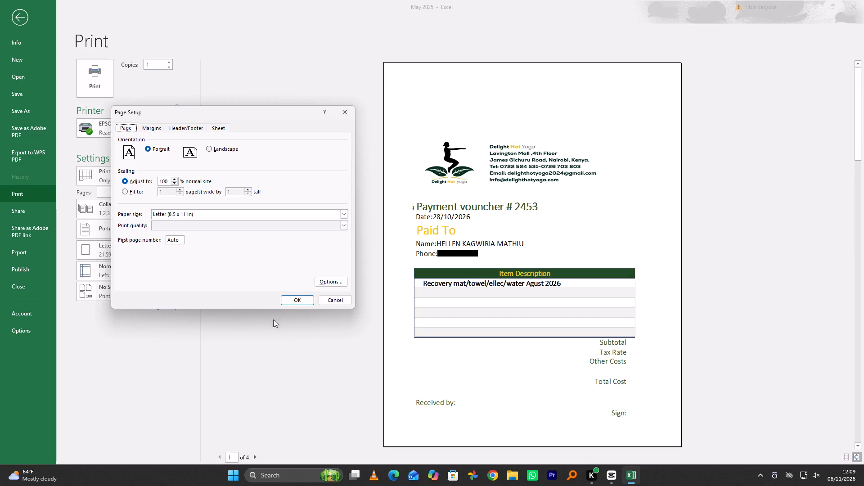
pyautogui.click(125, 192)
pyautogui.click(294, 301)
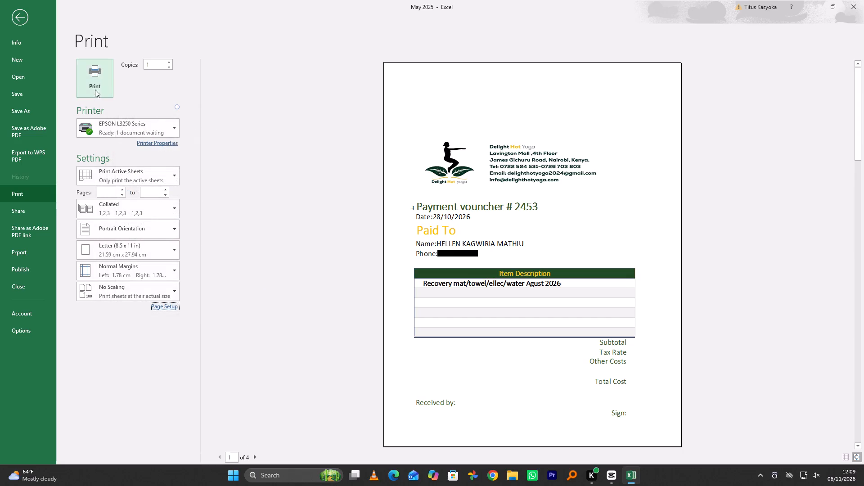
pyautogui.click(95, 83)
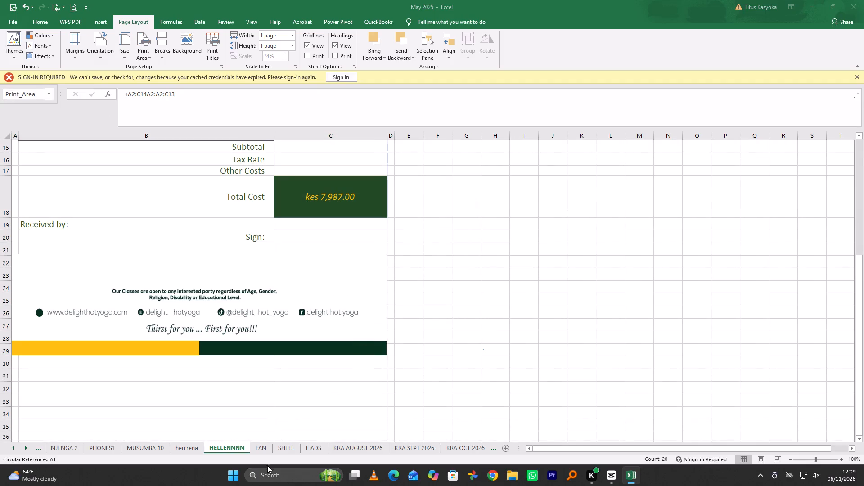
# Switch to the FAN sheet containing voucher 2454.
pyautogui.click(265, 447)
pyautogui.click(264, 447)
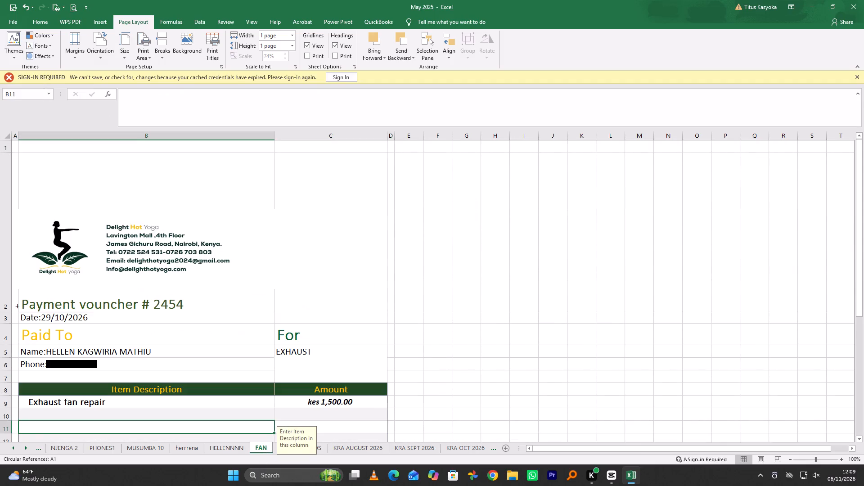
pyautogui.click(486, 388)
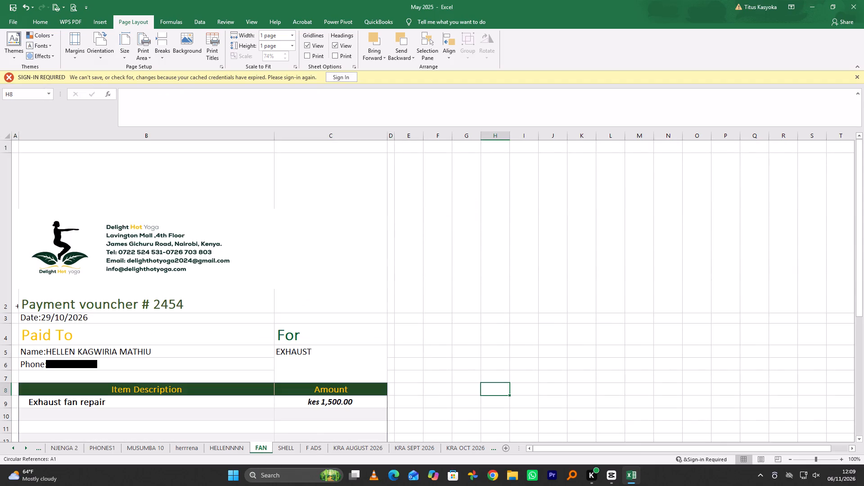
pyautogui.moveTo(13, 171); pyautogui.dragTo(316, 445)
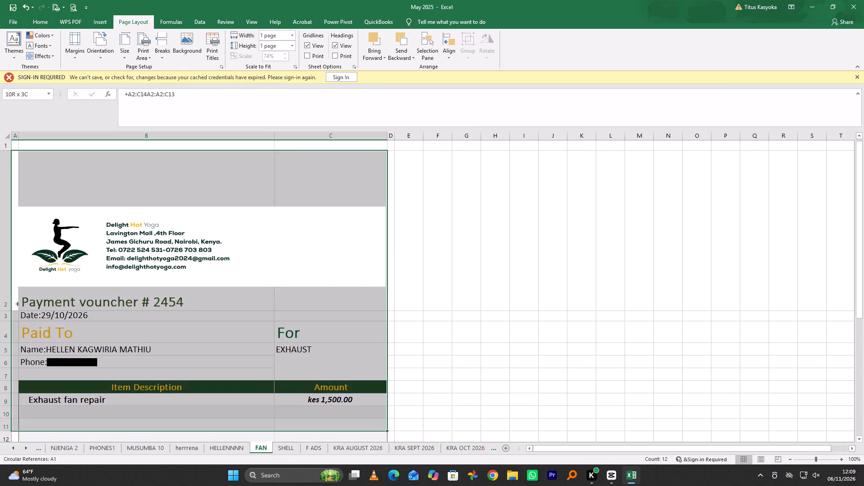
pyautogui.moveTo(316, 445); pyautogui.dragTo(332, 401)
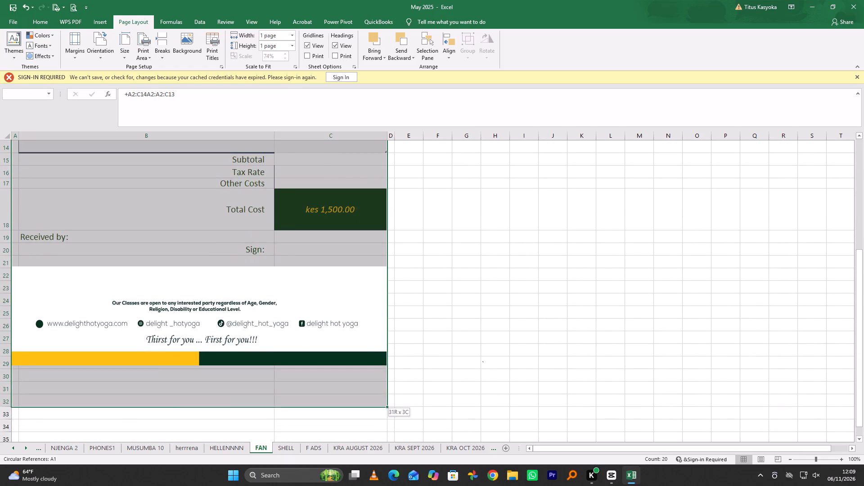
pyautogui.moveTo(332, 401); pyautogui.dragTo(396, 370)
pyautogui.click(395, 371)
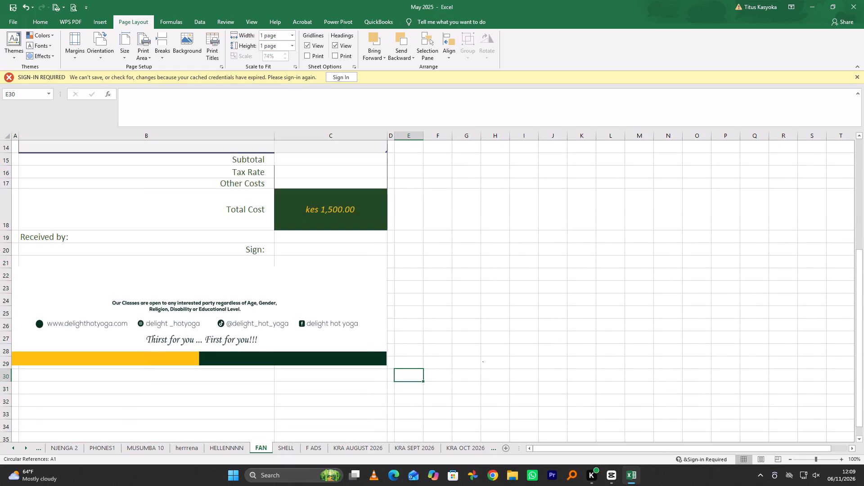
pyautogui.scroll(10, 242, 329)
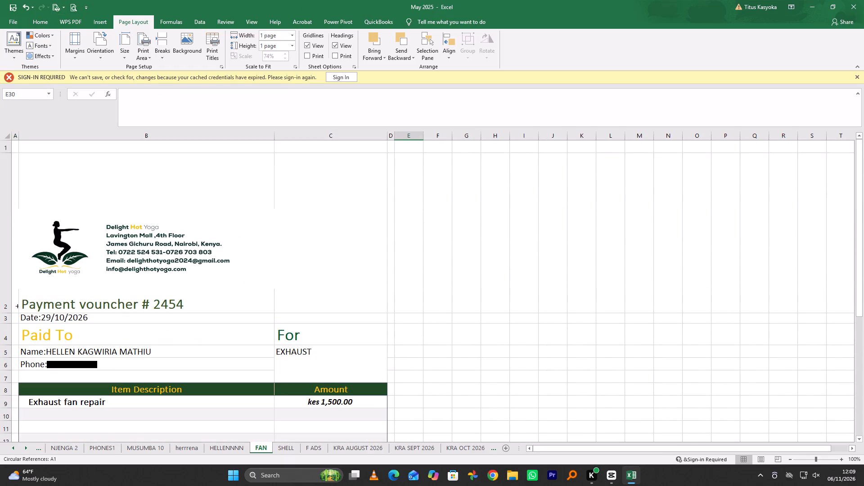
# Set the print area of voucher 2454 on the FAN sheet to A2:D30, including the footer picture.
pyautogui.moveTo(12, 167); pyautogui.dragTo(331, 394)
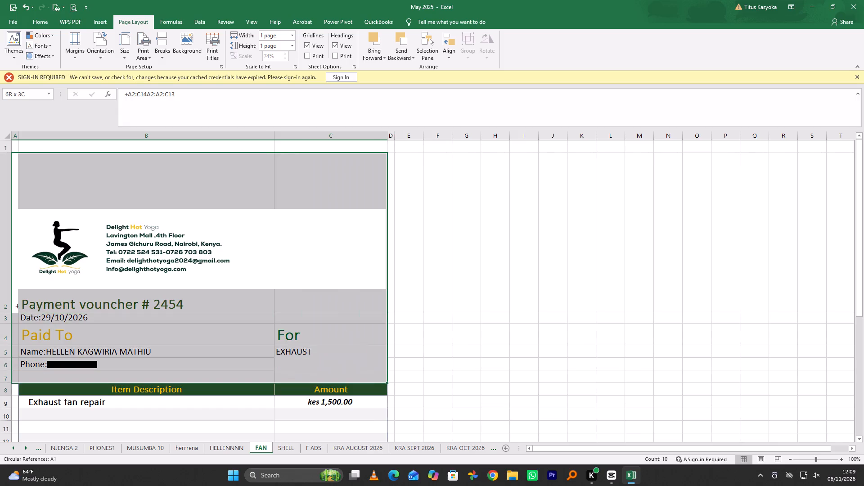
pyautogui.moveTo(331, 394); pyautogui.dragTo(349, 456)
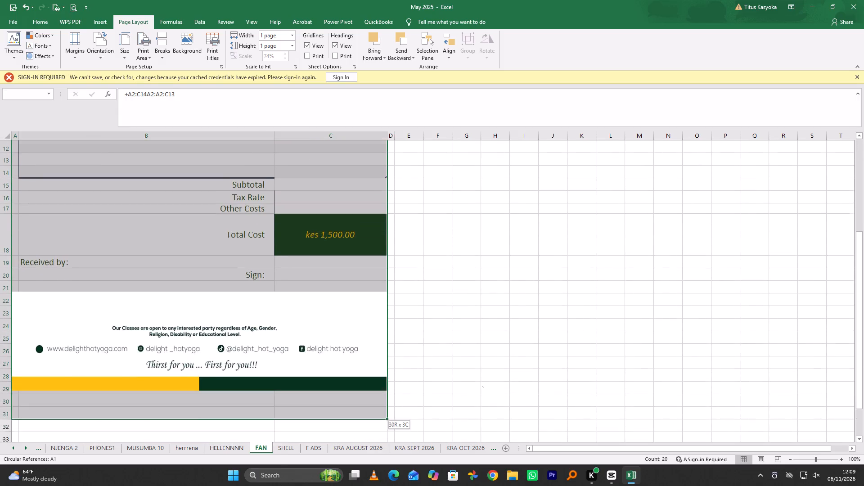
pyautogui.moveTo(349, 456); pyautogui.dragTo(391, 358)
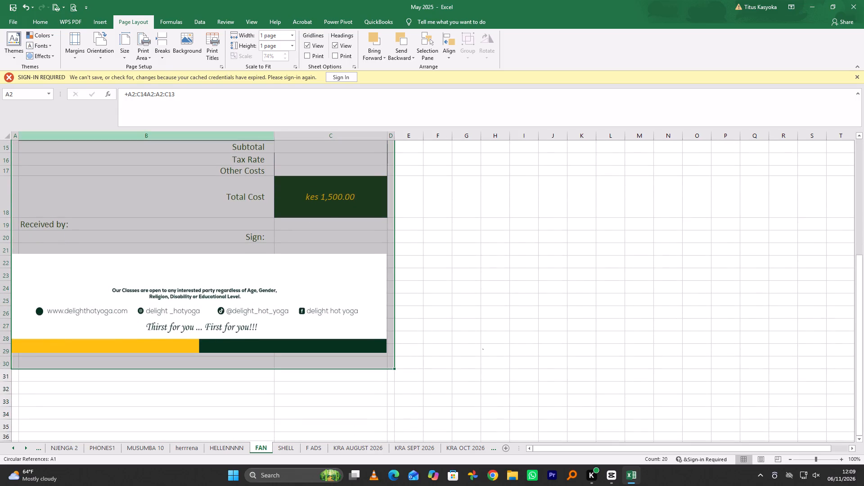
pyautogui.click(143, 48)
pyautogui.click(158, 64)
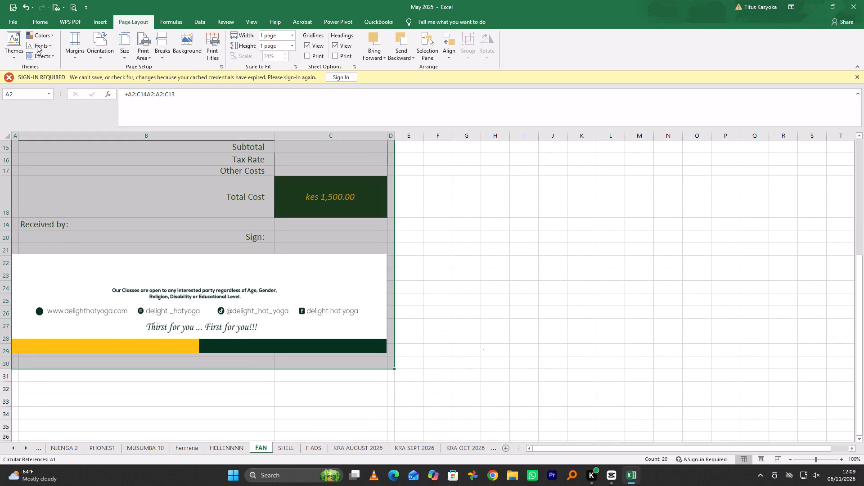
# Scale voucher 2454 to fit 1 page wide by 1 tall and print one copy on the EPSON L3250 Series.
pyautogui.click(13, 24)
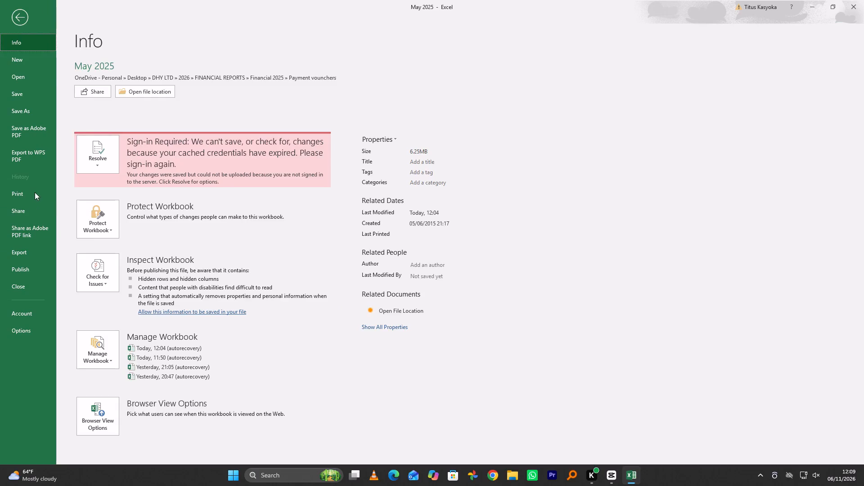
pyautogui.click(35, 192)
pyautogui.click(168, 306)
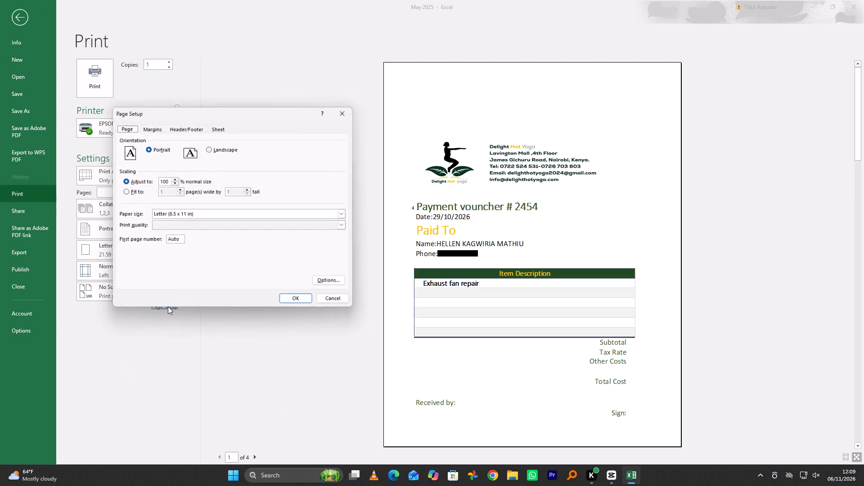
pyautogui.click(126, 192)
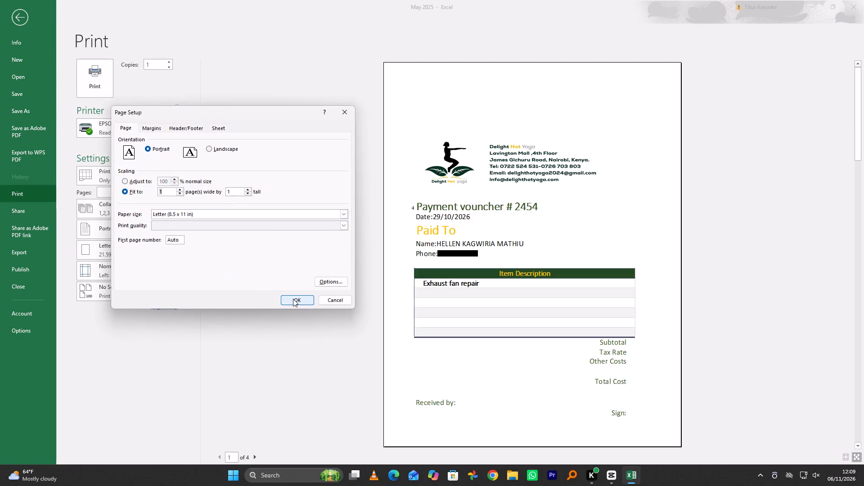
pyautogui.click(293, 299)
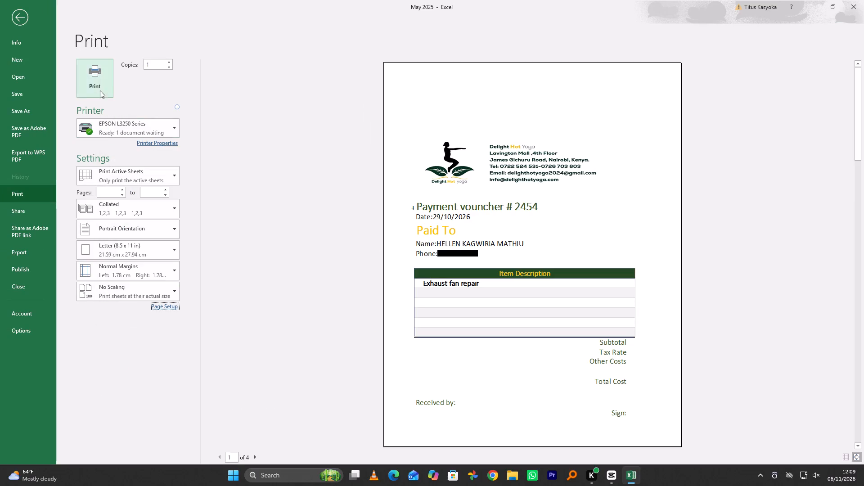
pyautogui.click(97, 83)
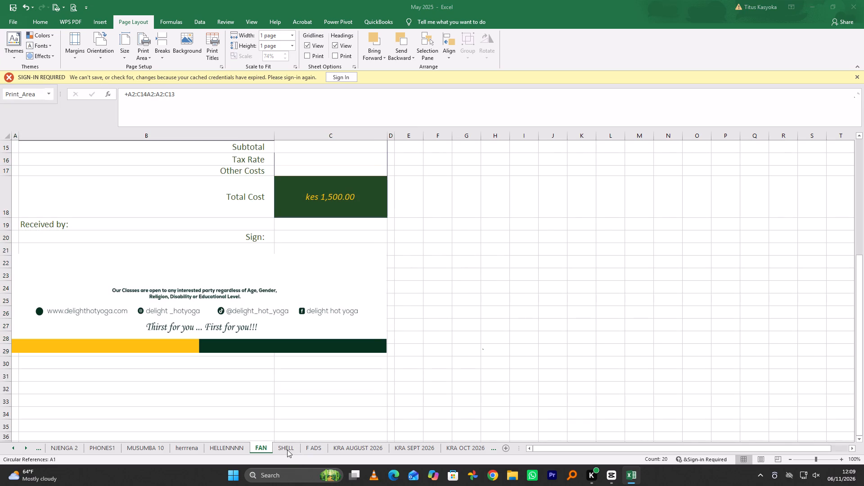
# Set the print area of voucher 2455 on the SHELL sheet to A1:D29, including the footer picture.
pyautogui.click(287, 450)
pyautogui.click(287, 450)
pyautogui.click(535, 364)
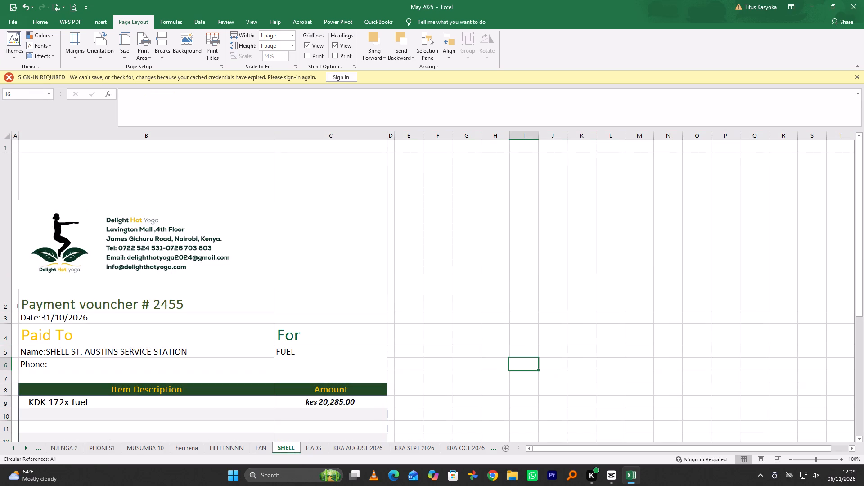
pyautogui.moveTo(15, 145); pyautogui.dragTo(381, 312)
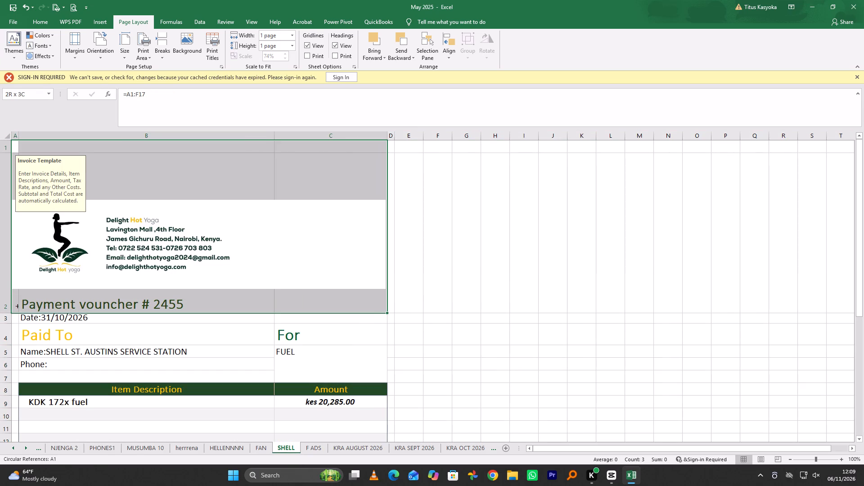
pyautogui.moveTo(381, 312); pyautogui.dragTo(405, 405)
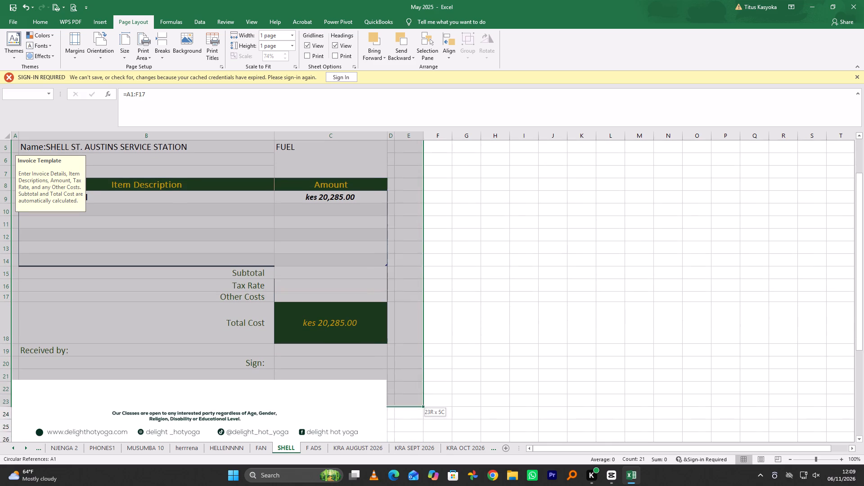
pyautogui.moveTo(405, 405); pyautogui.dragTo(393, 386)
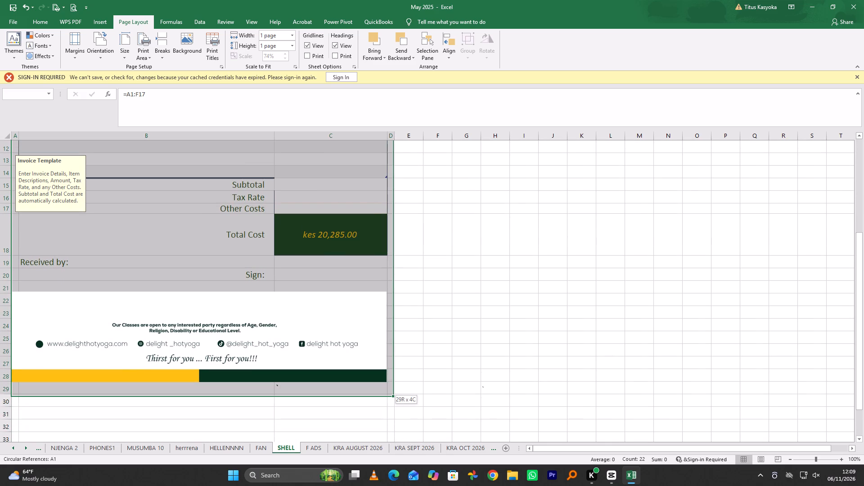
pyautogui.moveTo(393, 386); pyautogui.dragTo(393, 386)
pyautogui.click(129, 19)
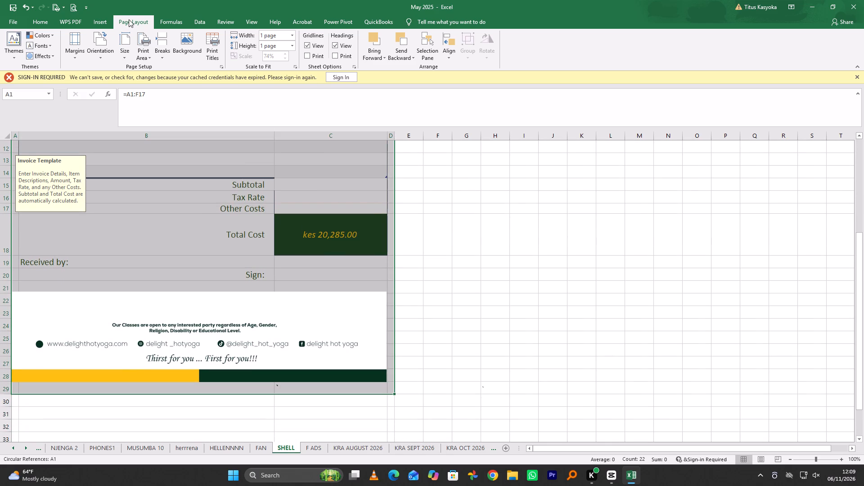
pyautogui.click(147, 52)
pyautogui.click(162, 67)
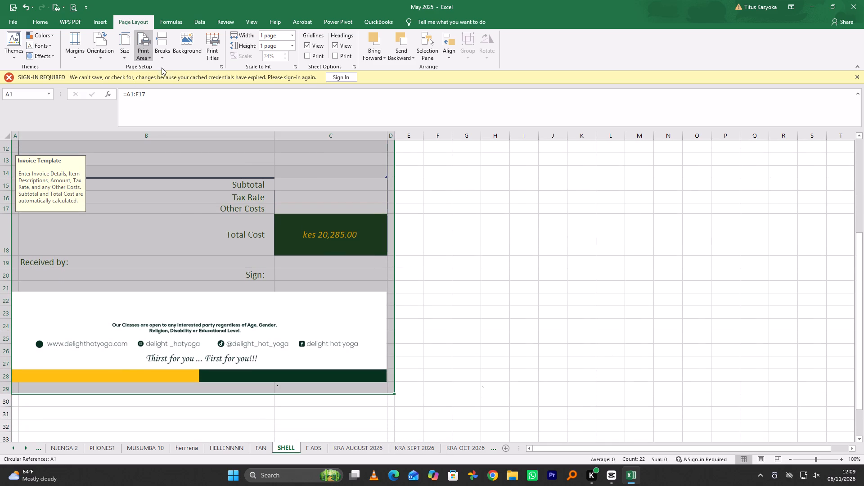
# Open the print settings and preview for voucher 2455 on the SHELL sheet.
pyautogui.click(19, 24)
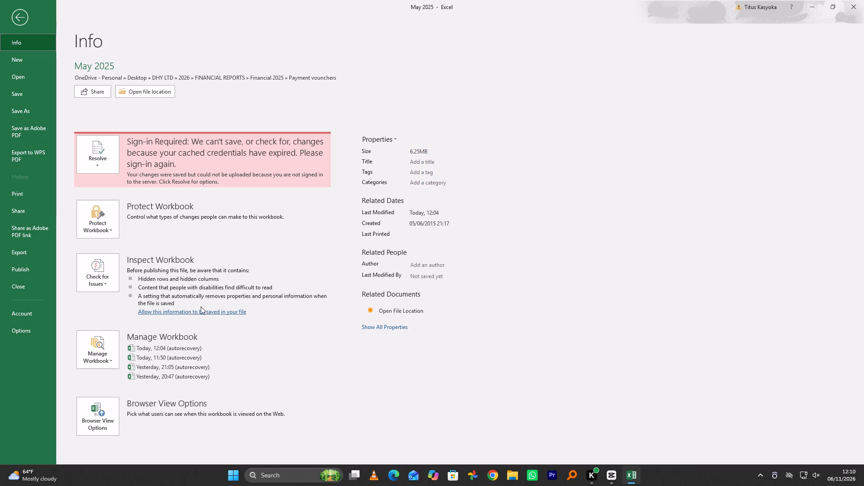
pyautogui.click(28, 192)
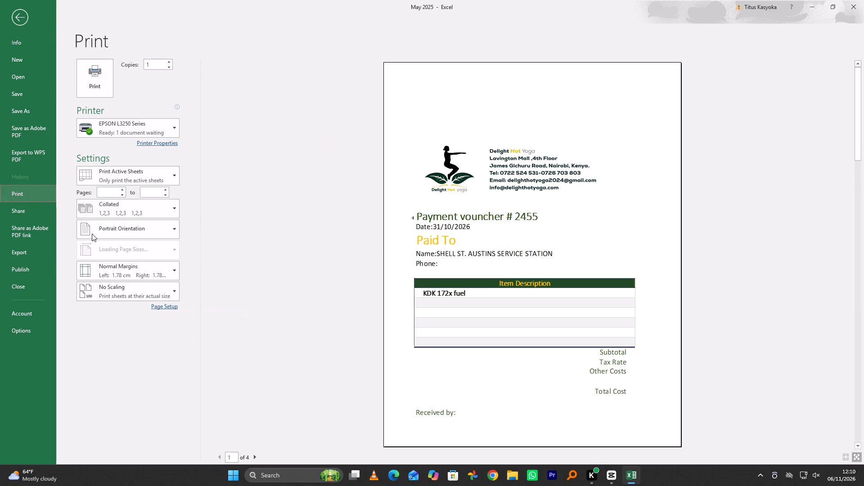
# Scale voucher 2455 to fit 1 page wide by 1 tall and print one copy on the EPSON L3250 Series.
pyautogui.click(162, 307)
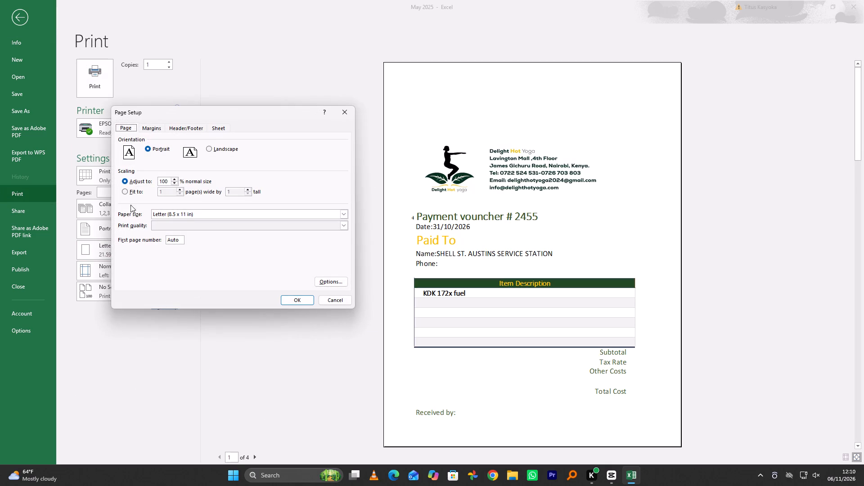
pyautogui.click(124, 191)
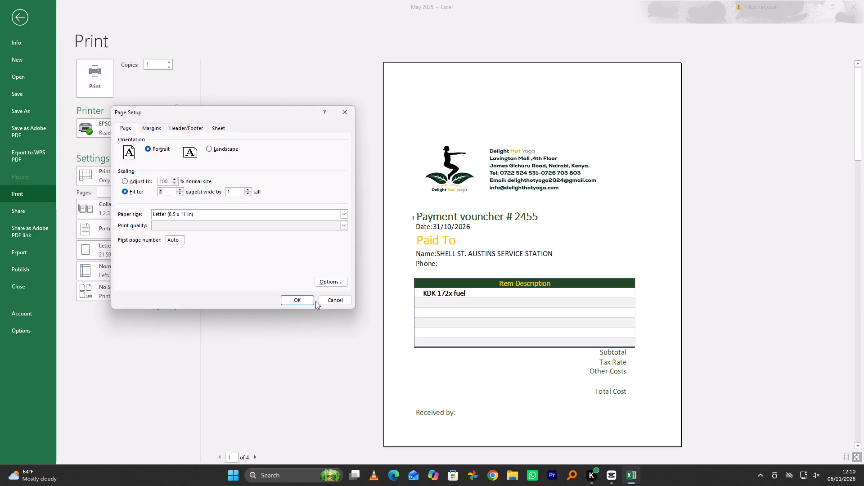
pyautogui.click(303, 301)
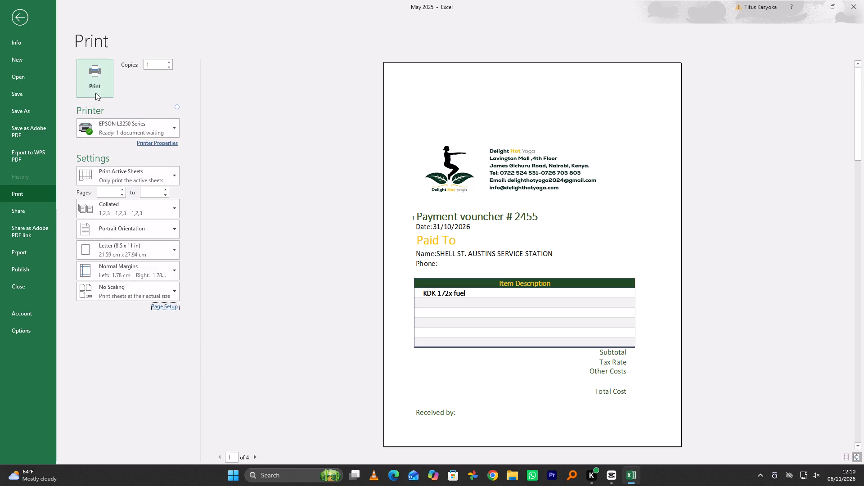
pyautogui.click(94, 84)
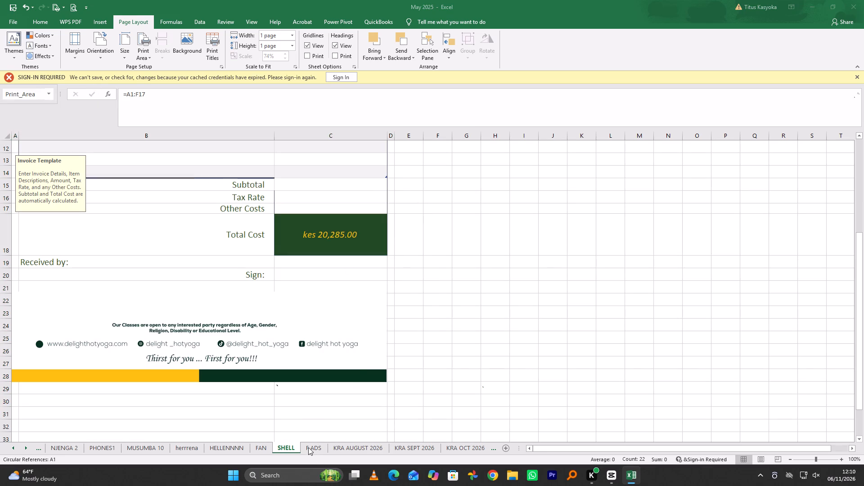
# Set the print area of voucher 2456 on the F ADS sheet to A2:D31, including the footer picture.
pyautogui.click(313, 449)
pyautogui.click(313, 449)
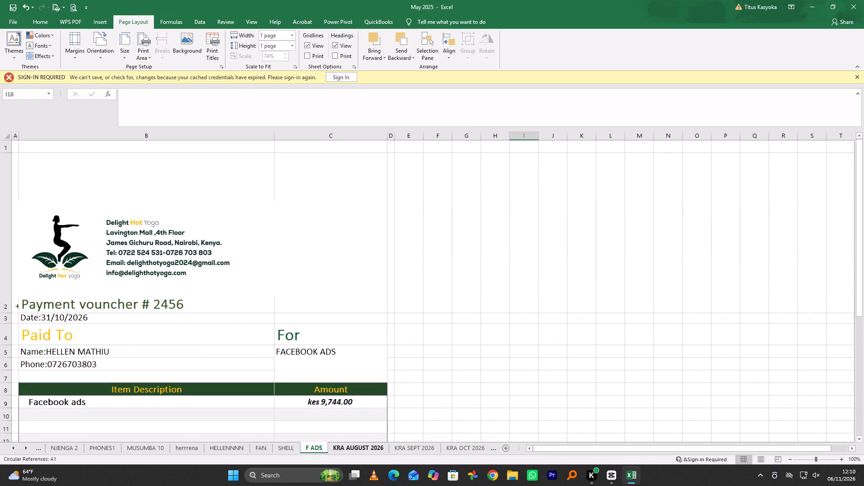
pyautogui.click(538, 351)
pyautogui.moveTo(16, 163); pyautogui.dragTo(50, 193)
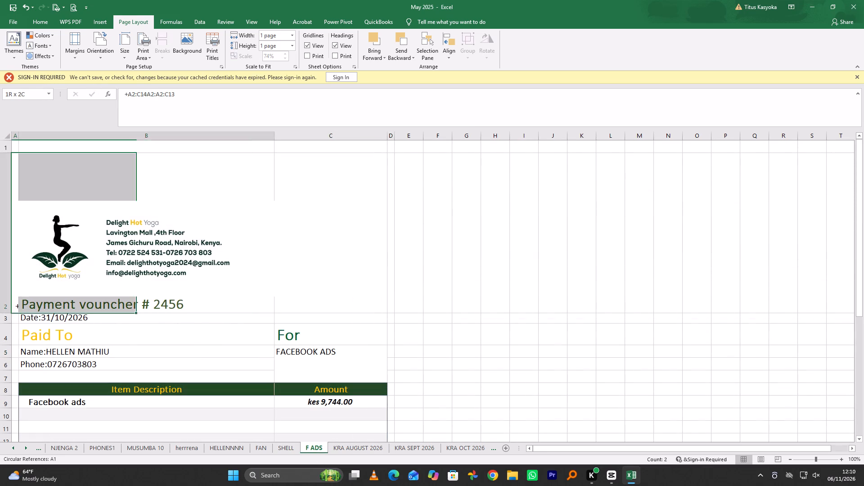
pyautogui.moveTo(50, 193); pyautogui.dragTo(385, 450)
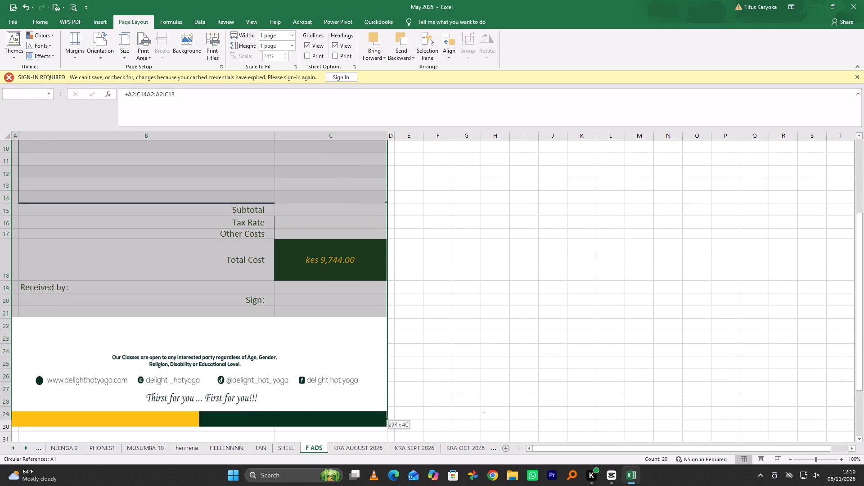
pyautogui.moveTo(385, 450); pyautogui.dragTo(391, 376)
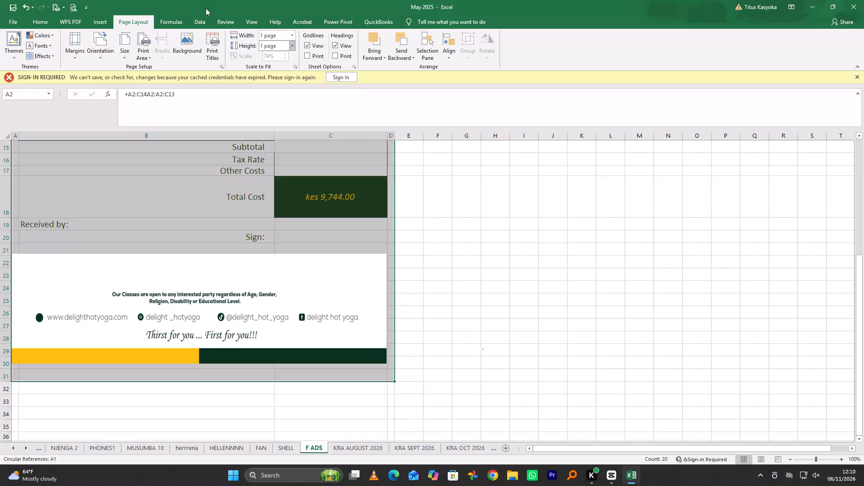
pyautogui.click(132, 21)
pyautogui.click(145, 54)
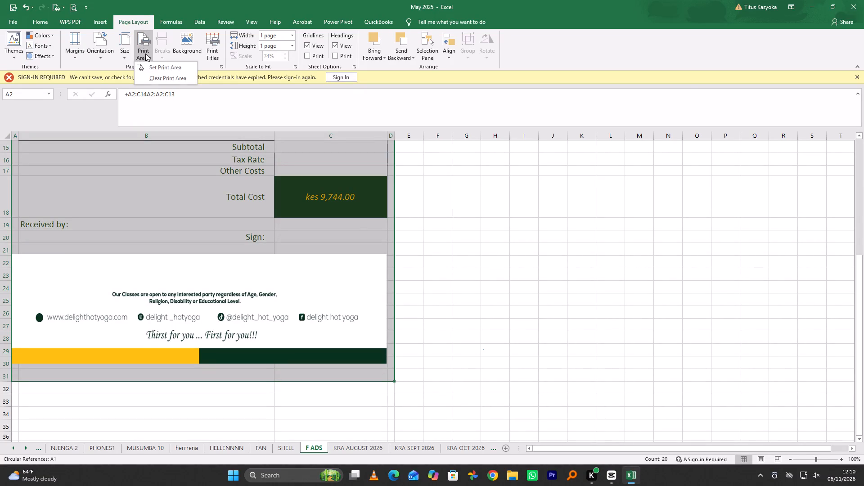
pyautogui.click(165, 66)
# Scale voucher 2456 to fit 1 page wide by 1 tall and print one copy on the EPSON L3250 Series.
pyautogui.click(15, 20)
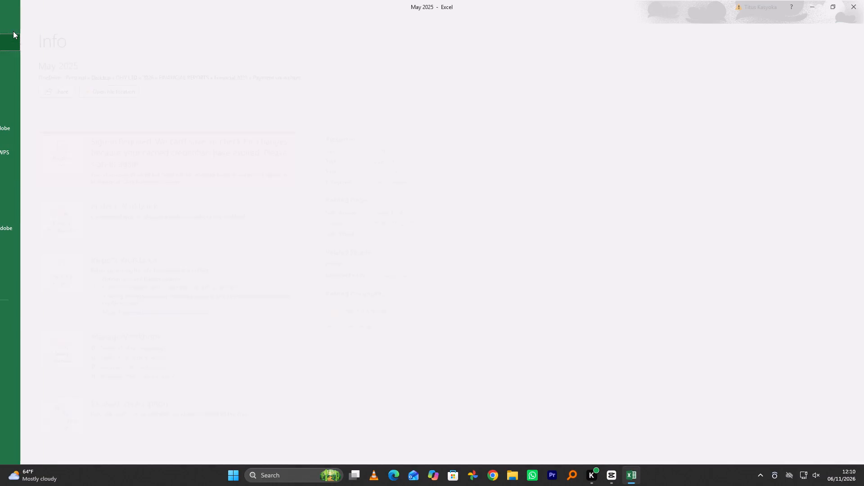
pyautogui.click(30, 196)
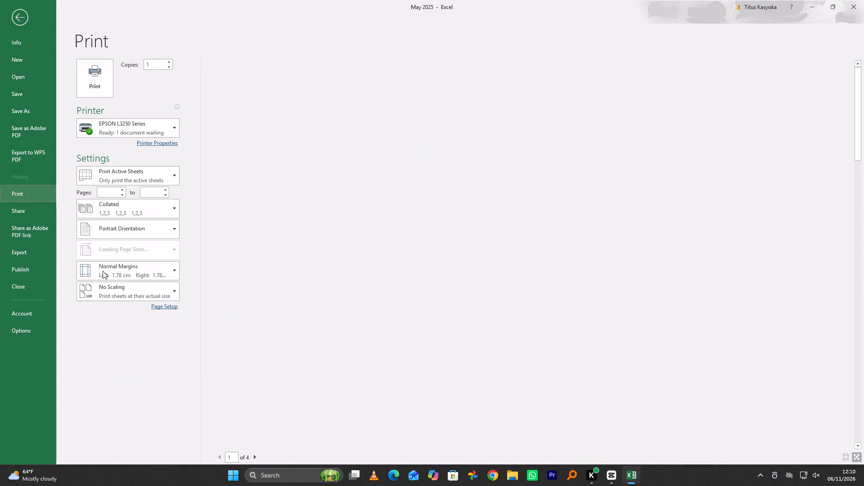
pyautogui.click(166, 306)
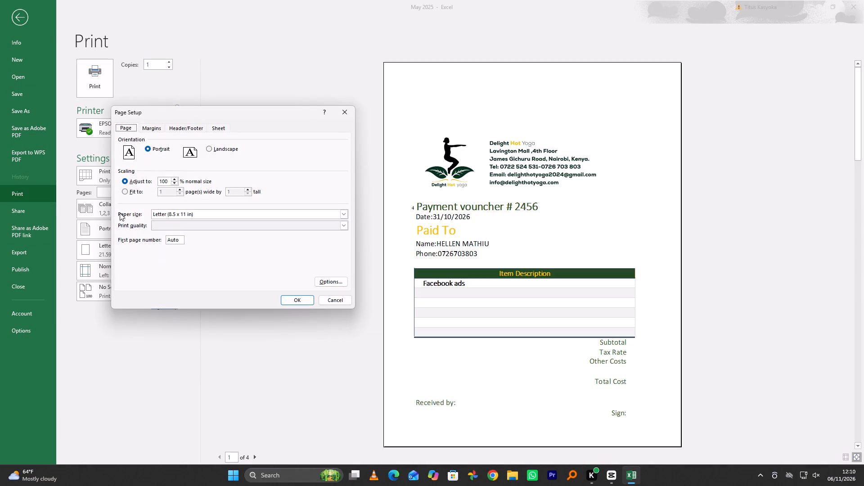
pyautogui.click(126, 191)
pyautogui.click(300, 298)
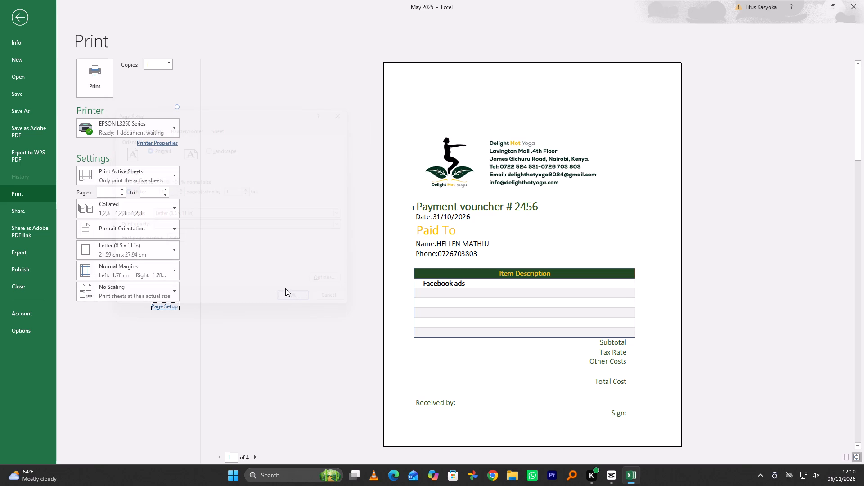
pyautogui.click(163, 306)
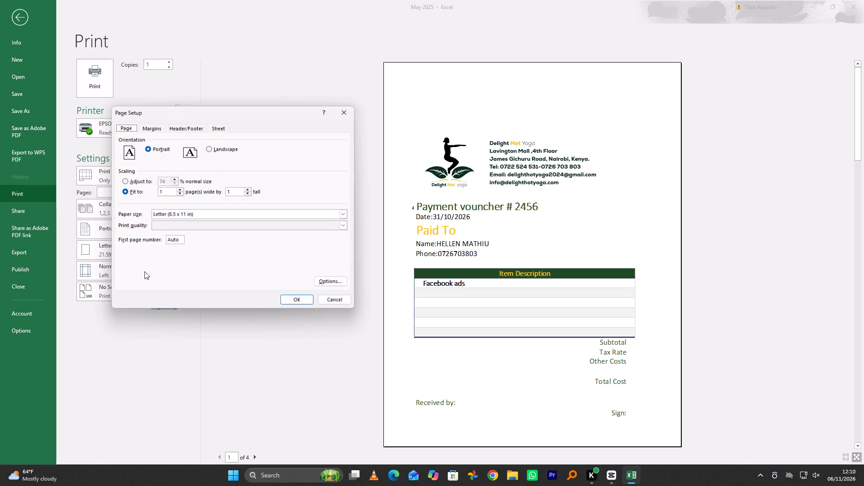
pyautogui.click(299, 301)
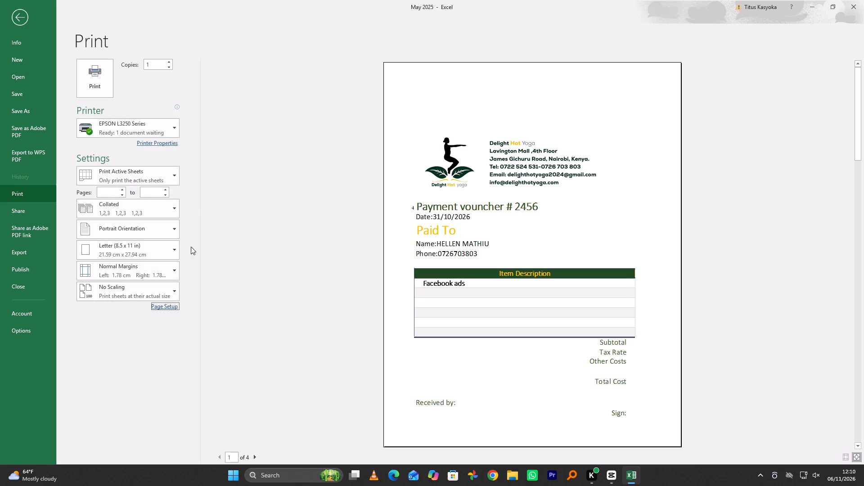
pyautogui.click(93, 79)
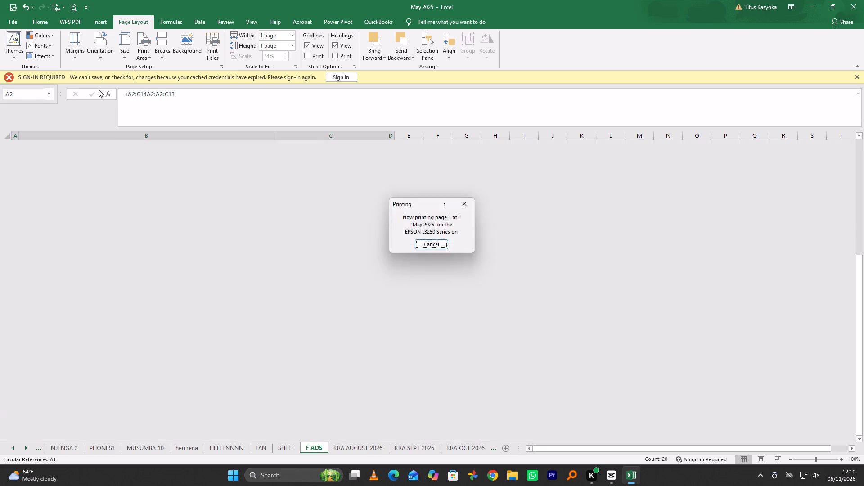
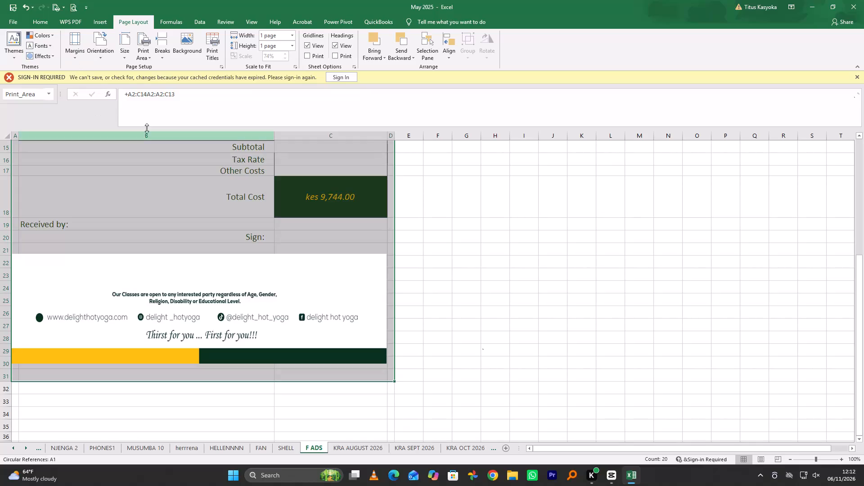
# Review the payment vouchers on the KRA AUGUST 2026, KRA SEPT 2026 and KRA OCT 2026 sheets.
pyautogui.moveTo(540, 375); pyautogui.dragTo(544, 373)
pyautogui.click(369, 451)
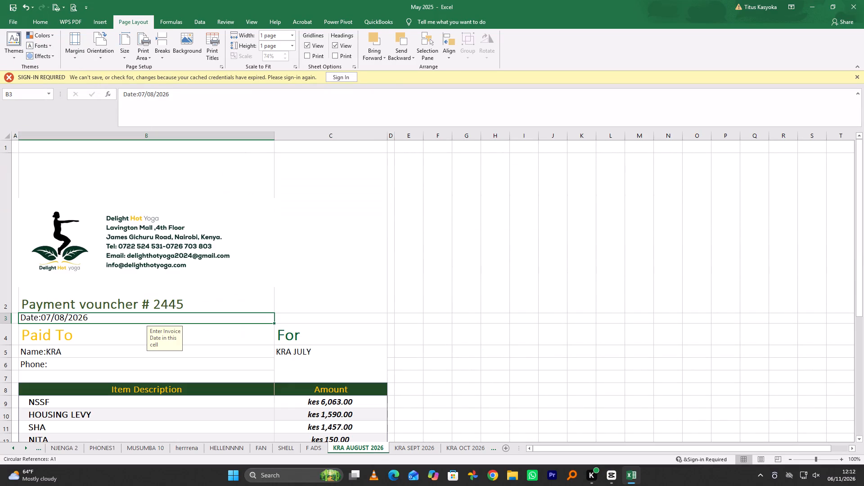
pyautogui.click(451, 414)
pyautogui.click(411, 450)
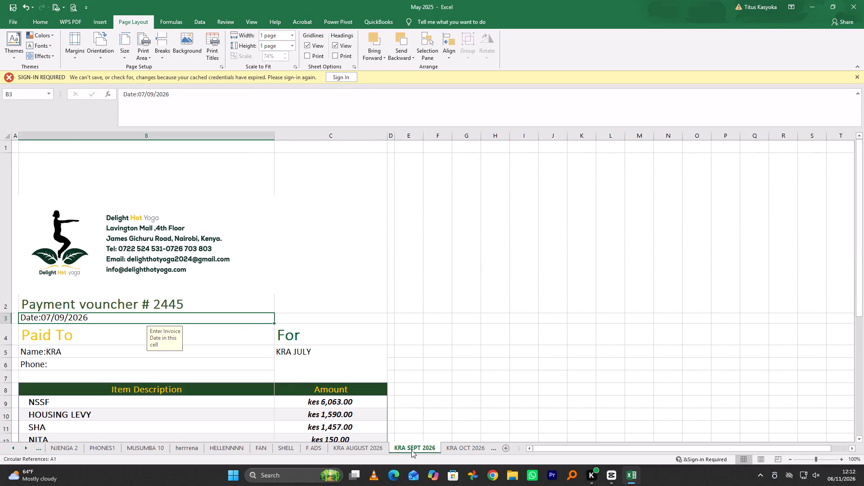
pyautogui.click(463, 401)
pyautogui.click(463, 446)
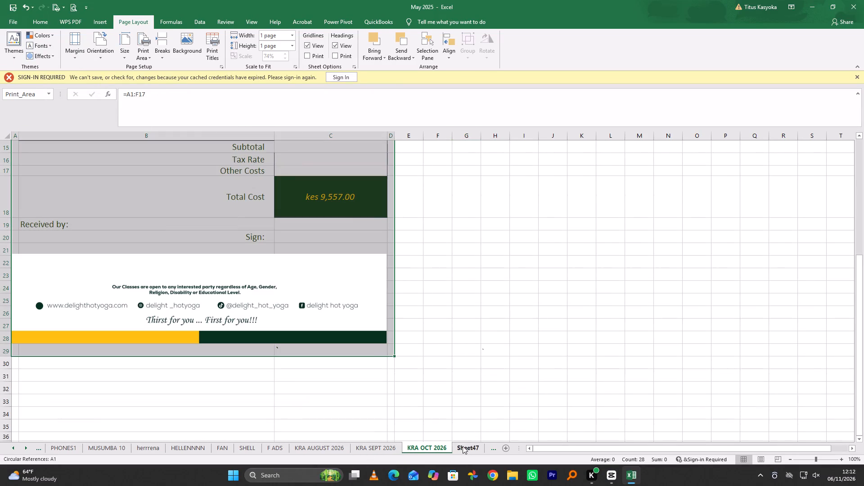
pyautogui.scroll(4, 454, 399)
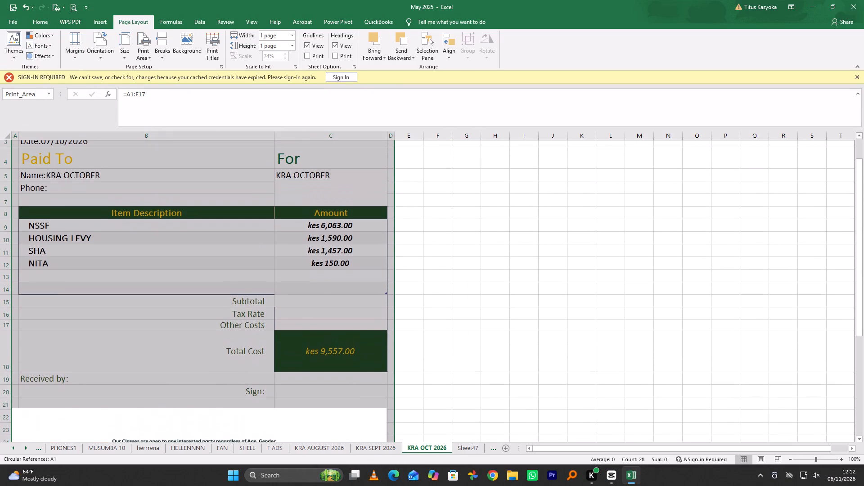
pyautogui.scroll(3, 455, 397)
pyautogui.click(555, 397)
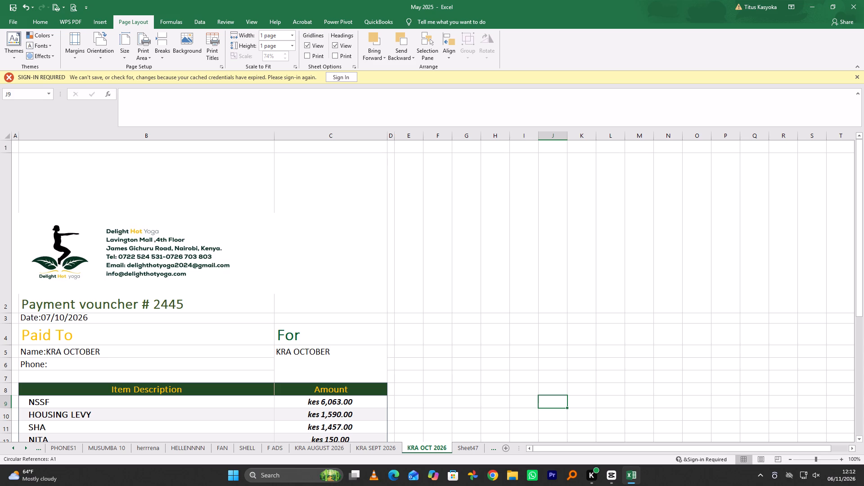
pyautogui.scroll(6, 436, 339)
# Save the May 2025 workbook.
pyautogui.hotkey('ctrl', 's')
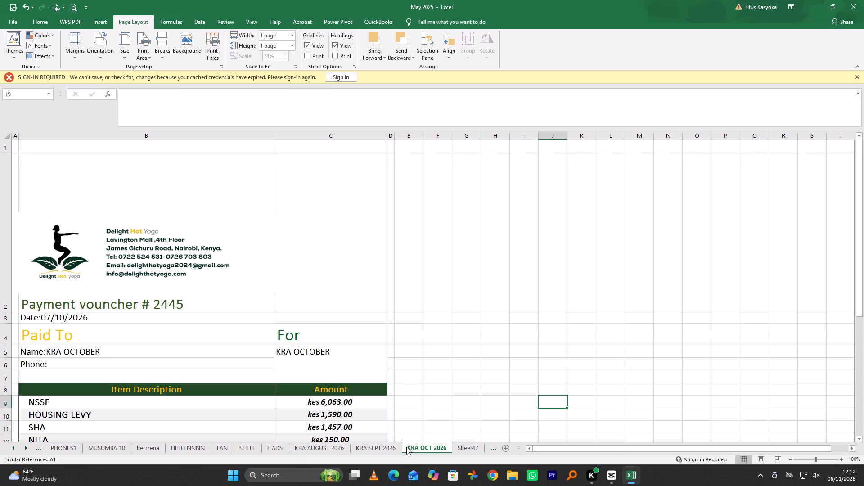